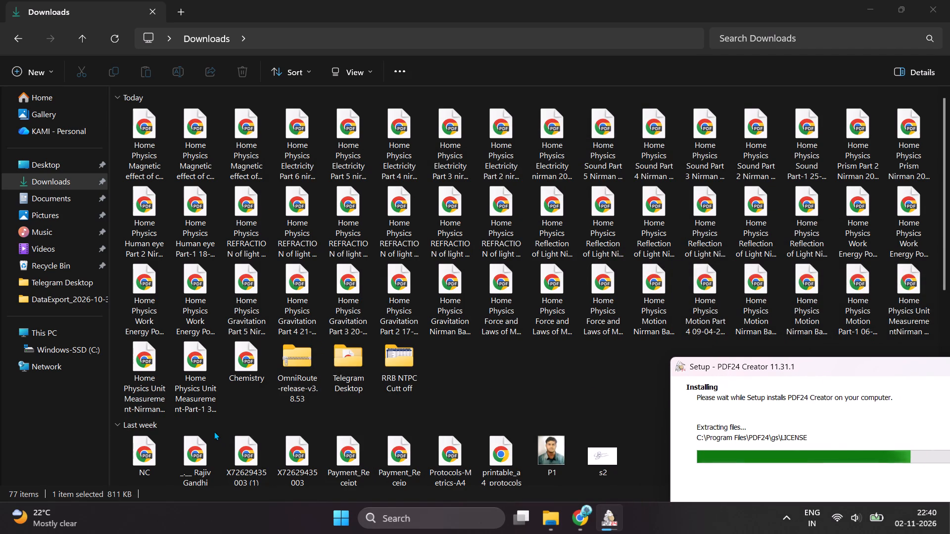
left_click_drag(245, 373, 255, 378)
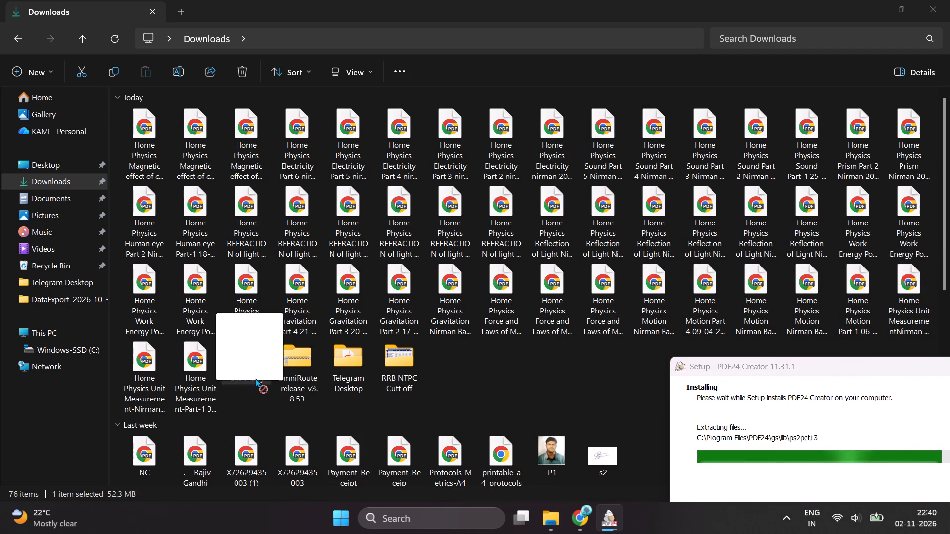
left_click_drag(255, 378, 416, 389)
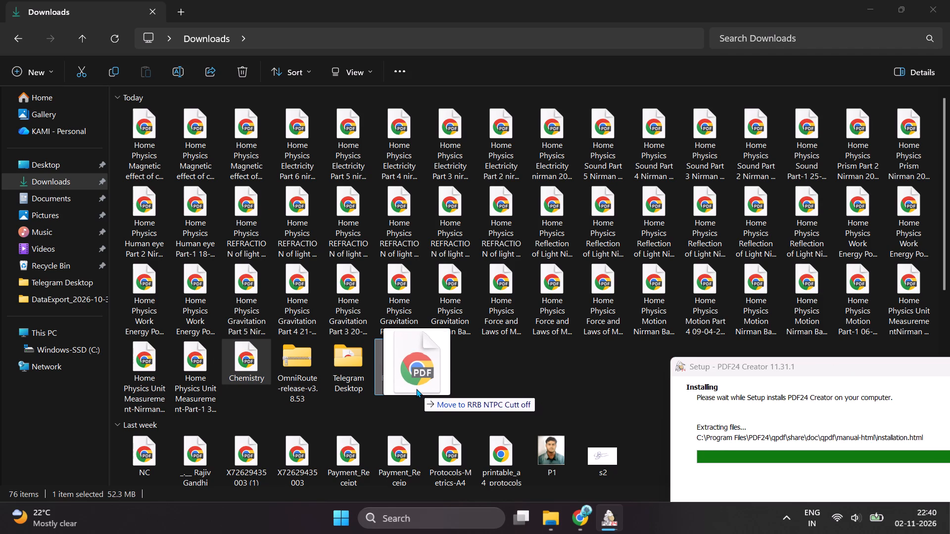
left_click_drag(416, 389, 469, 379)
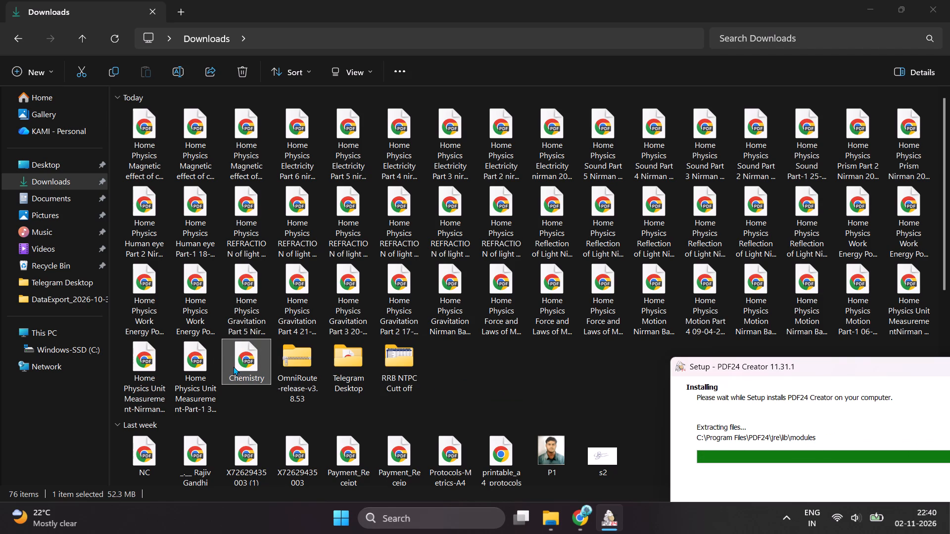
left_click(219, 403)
Delete the Chemistry PDF from the Downloads folder.
left_click(241, 368)
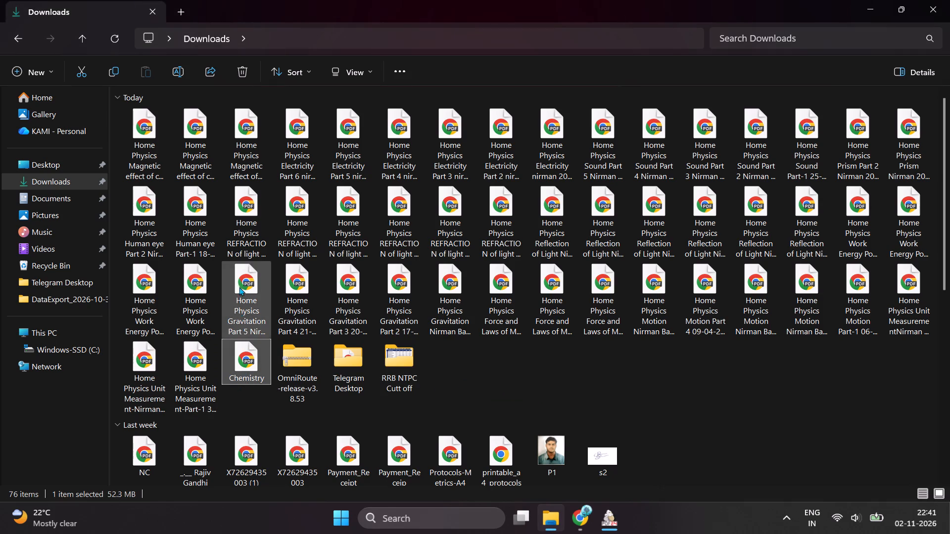
left_click(242, 77)
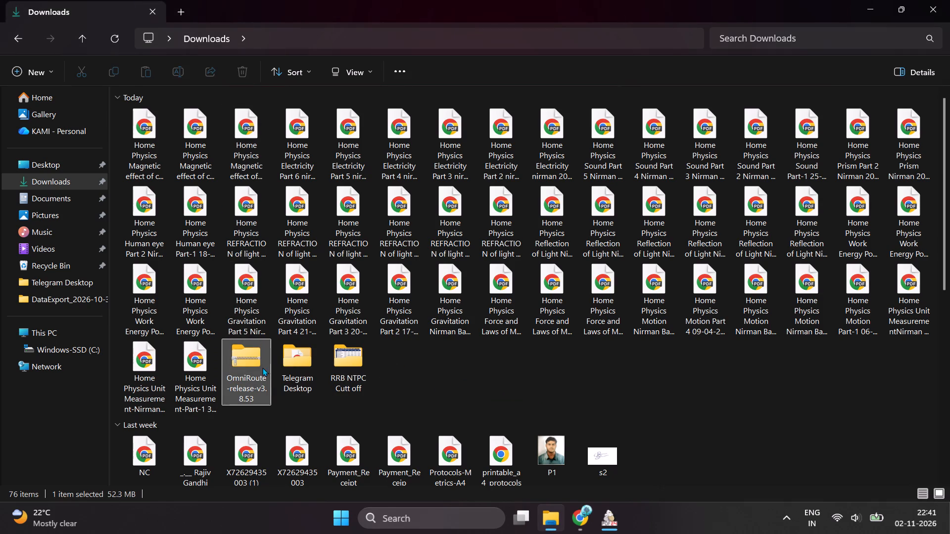
Move the OmniRoute-release-v3.8.53 archive into the RRB NTPC Cutt off folder.
left_click_drag(248, 369, 361, 378)
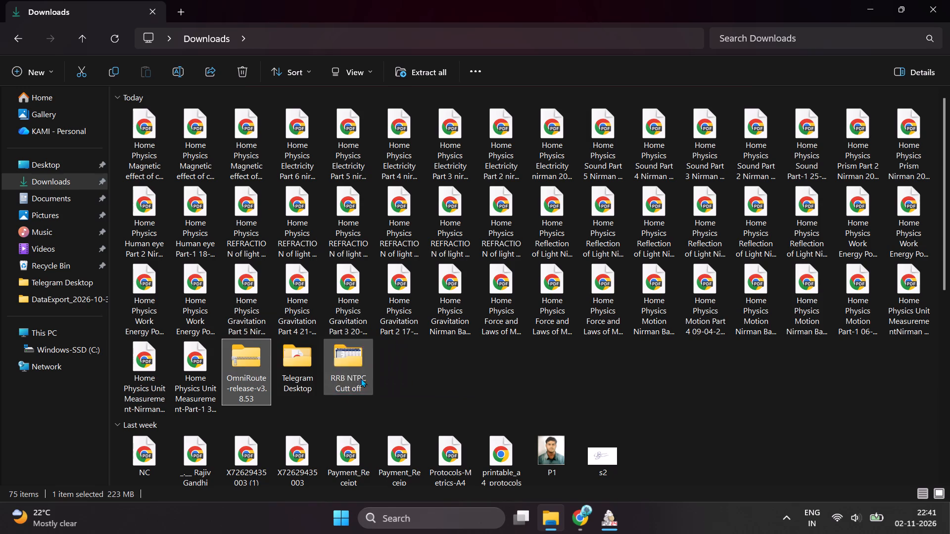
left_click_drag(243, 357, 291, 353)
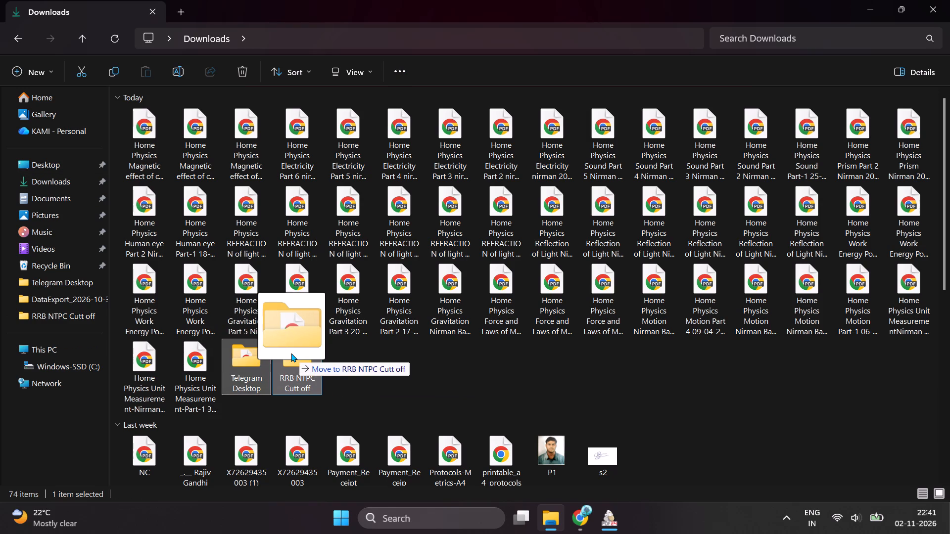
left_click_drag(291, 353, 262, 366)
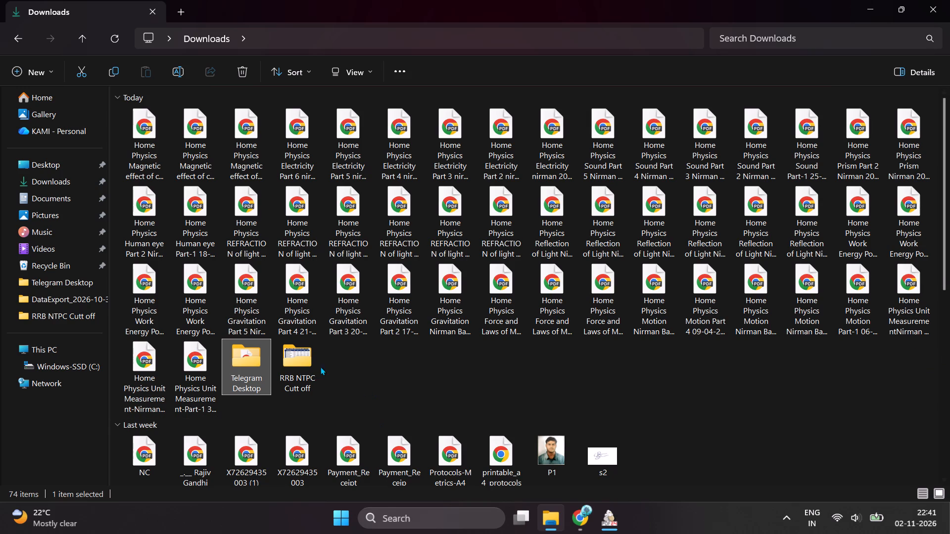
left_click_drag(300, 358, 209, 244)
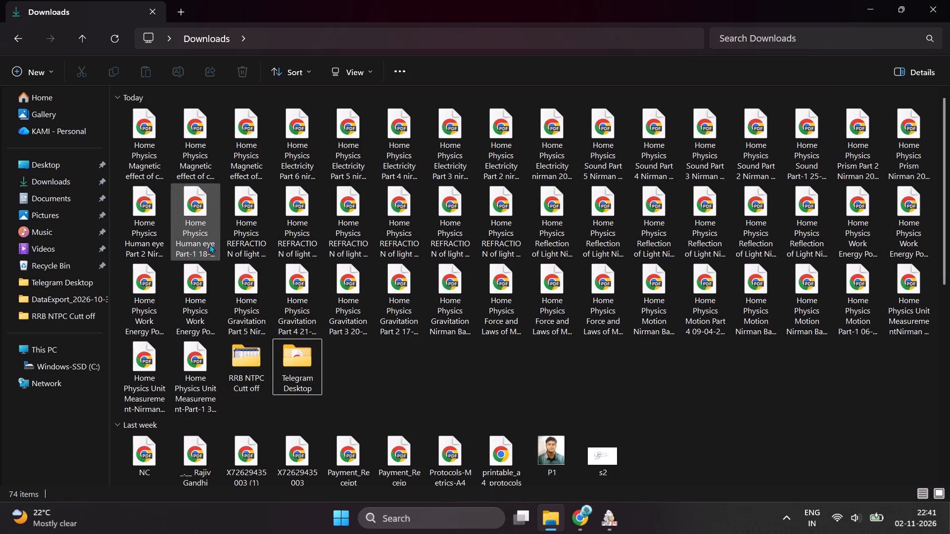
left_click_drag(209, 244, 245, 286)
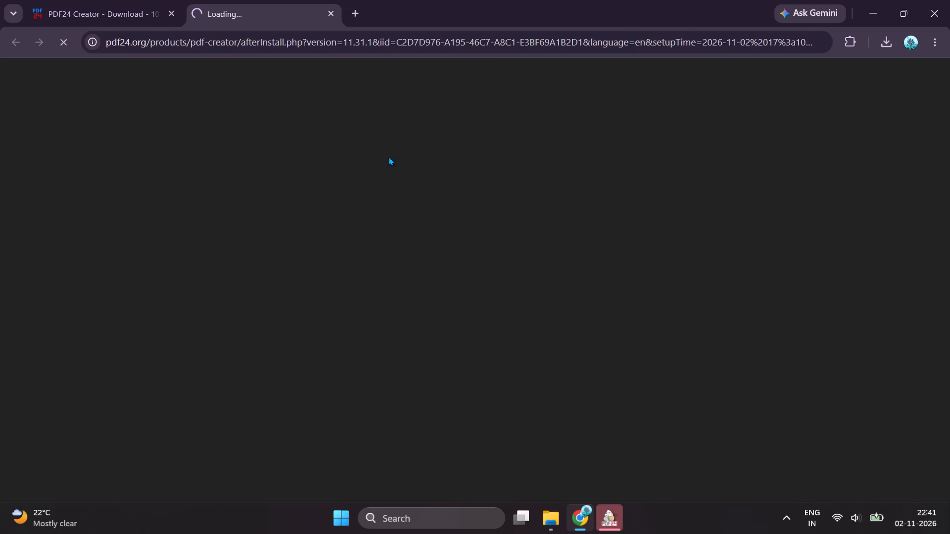
Close the PDF24 Creator download page and the browser window to return to the Downloads folder.
left_click(113, 8)
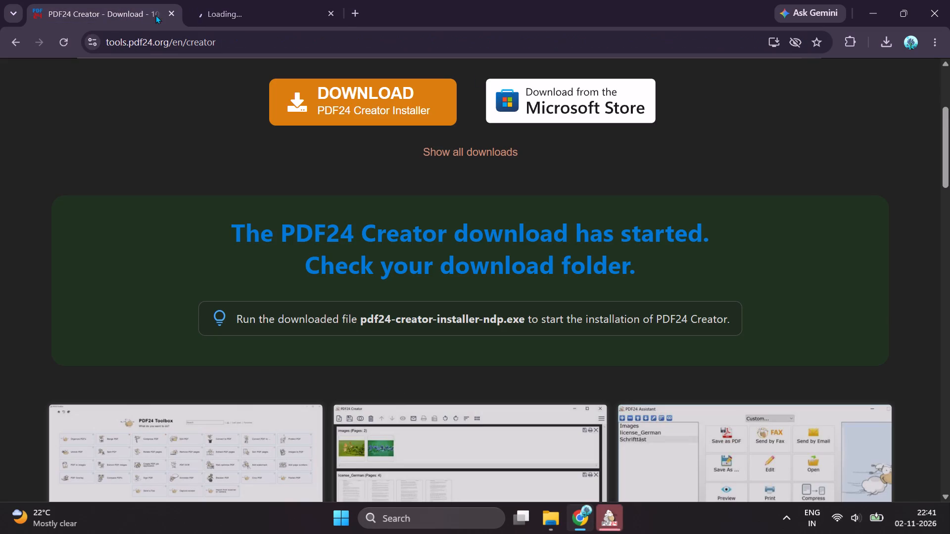
left_click(174, 14)
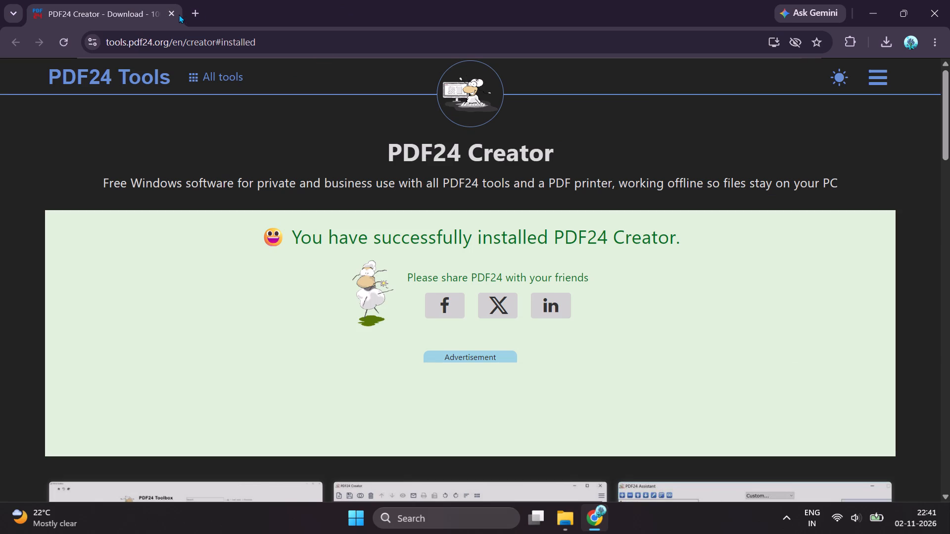
left_click(938, 0)
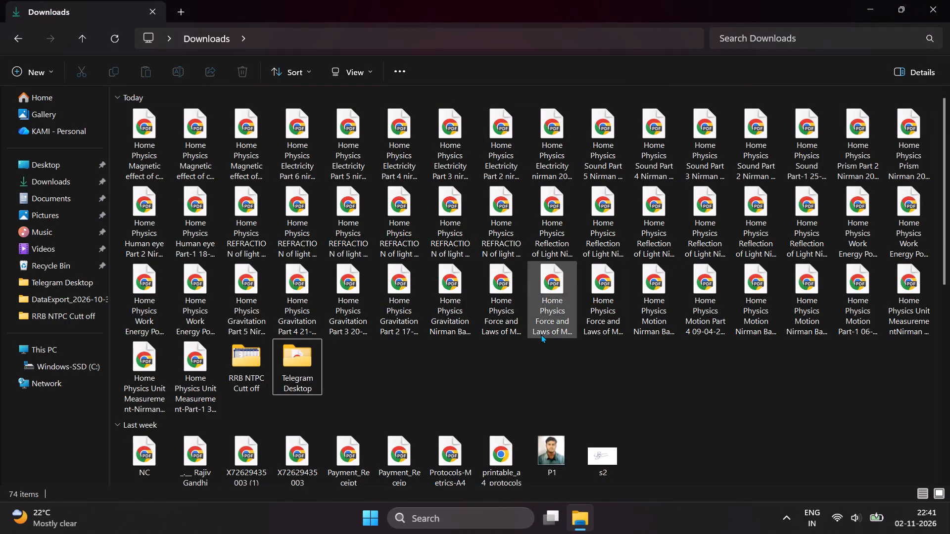
Close the Downloads folder window to get back to the desktop.
left_click(947, 0)
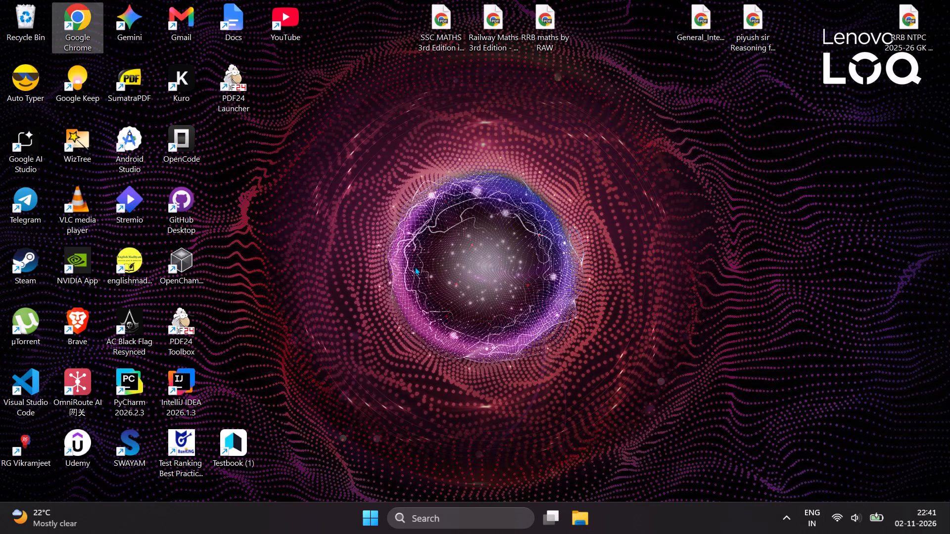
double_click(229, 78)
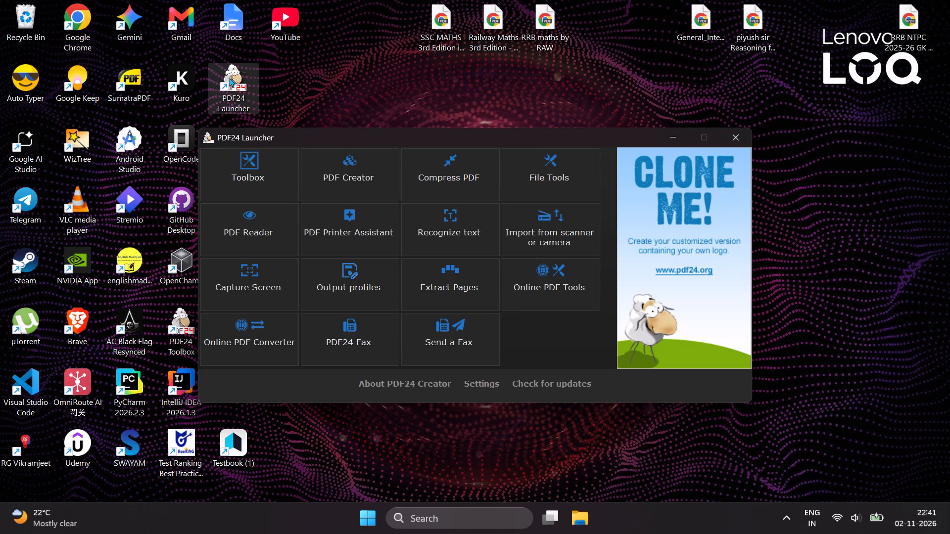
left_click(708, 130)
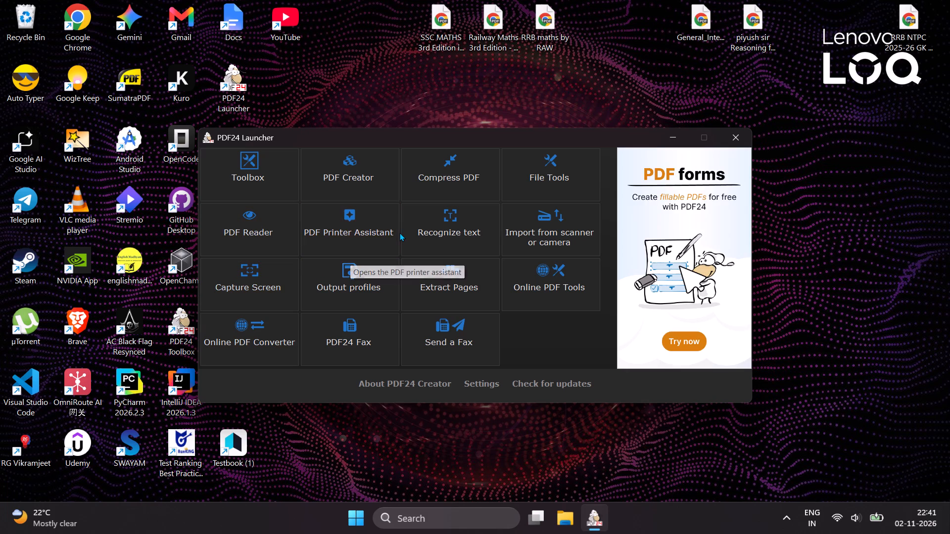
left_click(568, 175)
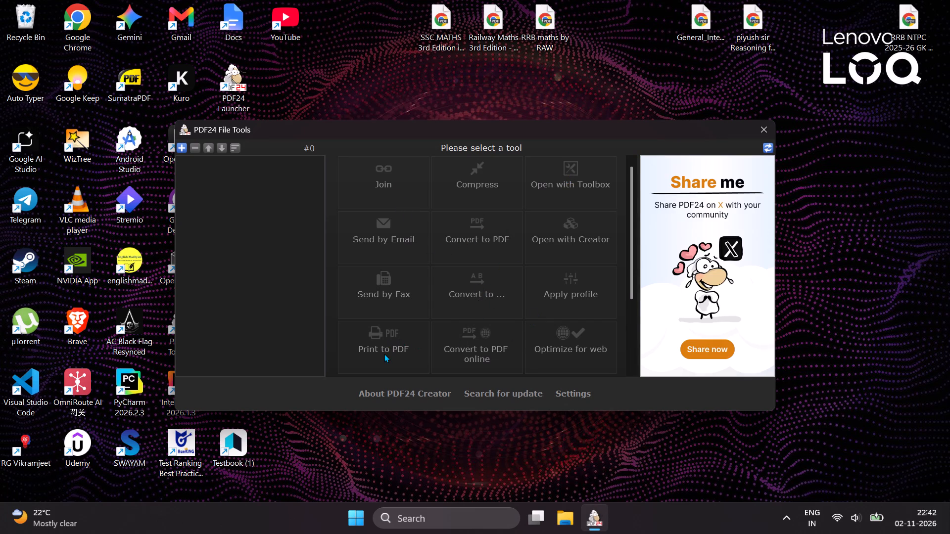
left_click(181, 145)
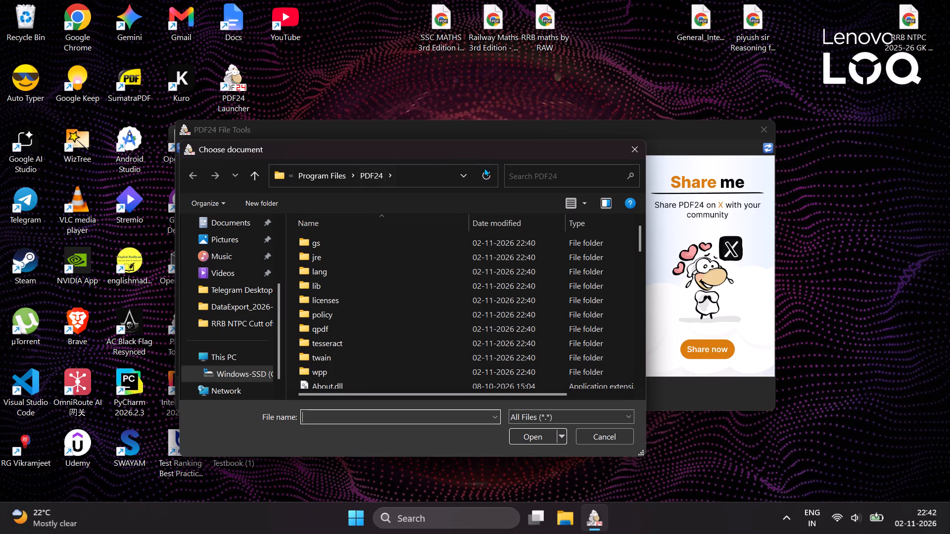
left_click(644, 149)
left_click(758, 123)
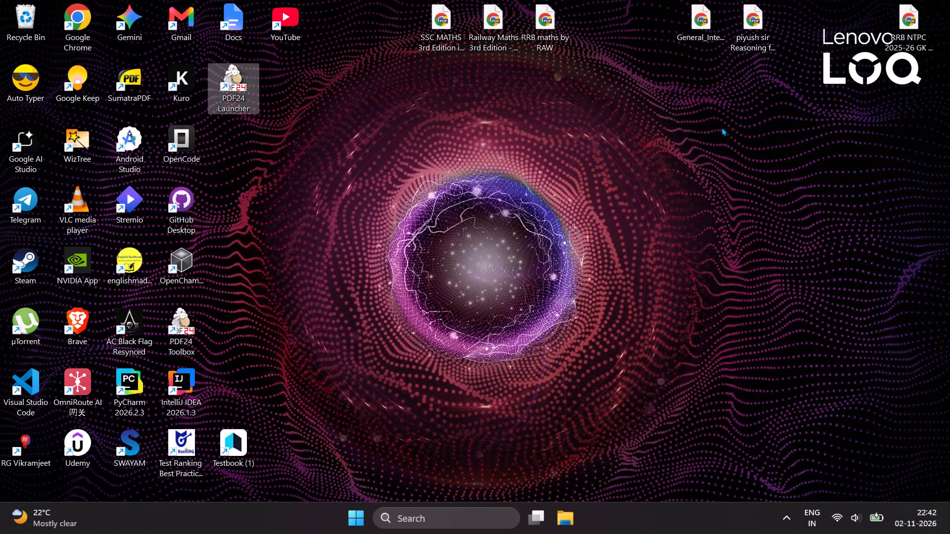
Launch PDF24 from the desktop and open the Merge PDF tool in its Toolbox.
double_click(231, 78)
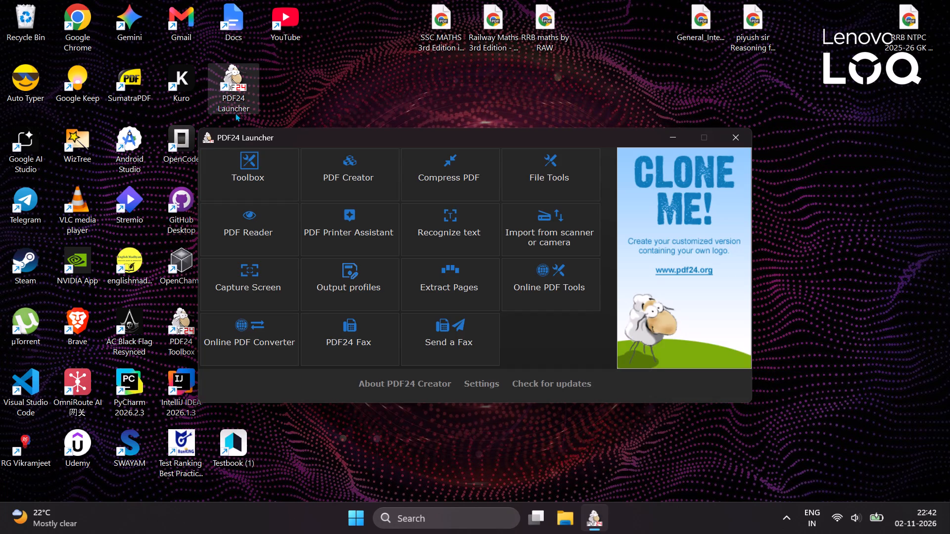
left_click(240, 163)
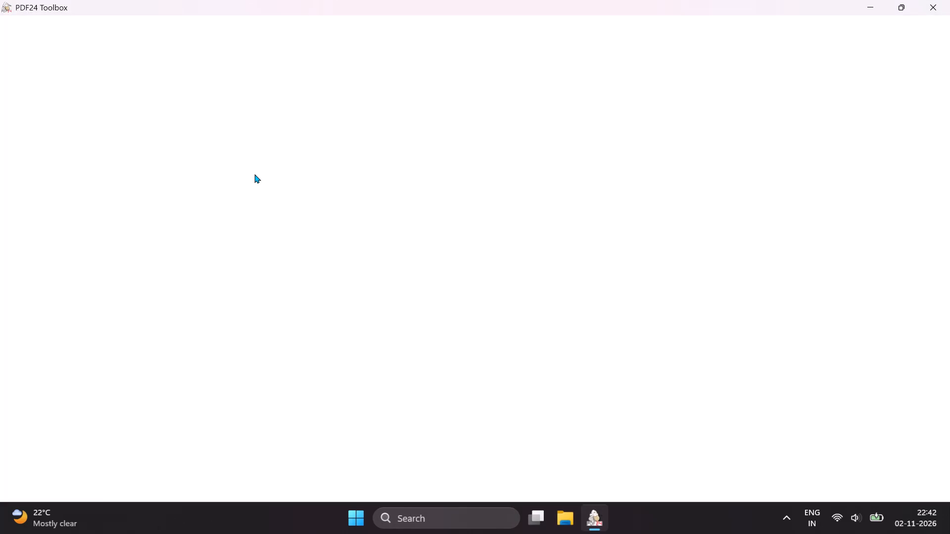
left_click(318, 161)
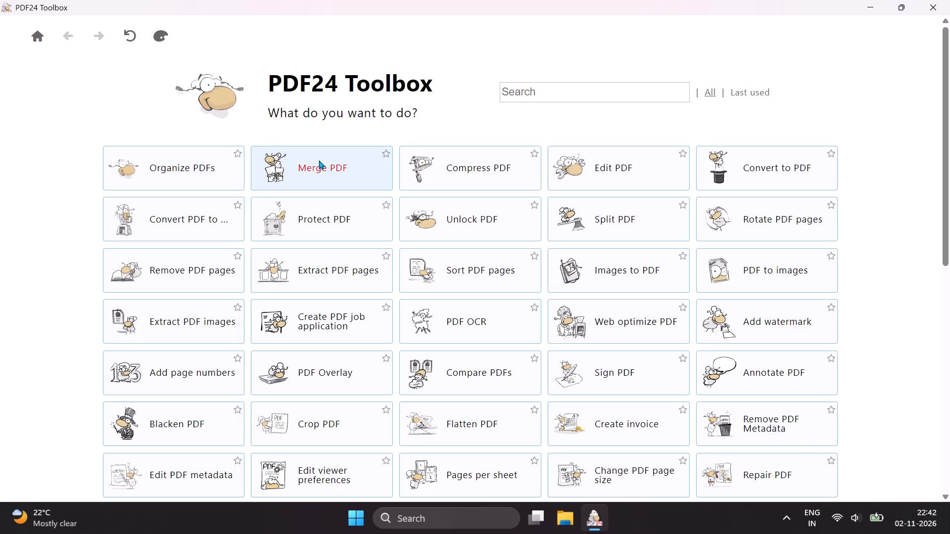
Load all of today's Home Physics PDFs from the Downloads folder, from Unit Measurement Part-1 through Magnetic effect of current Part 3.
left_click(428, 190)
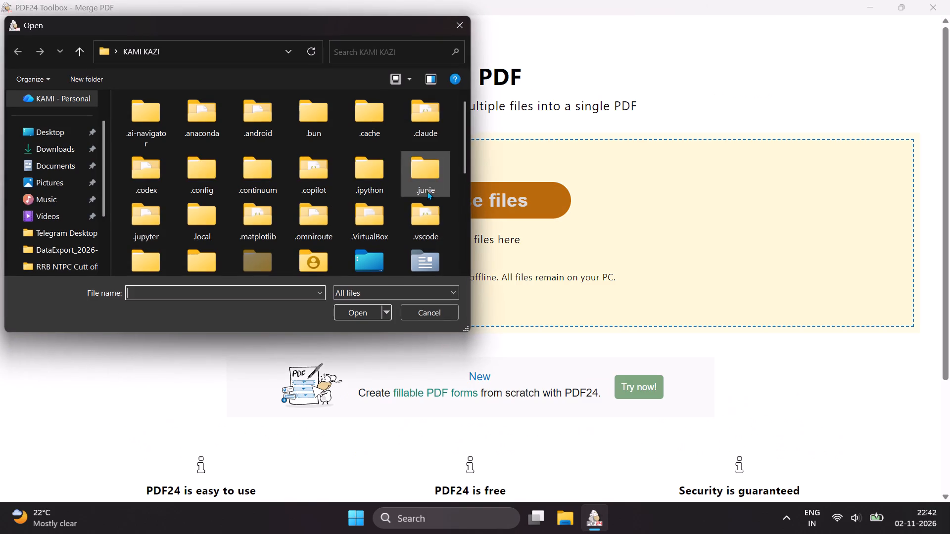
left_click(55, 141)
scroll(188, 215, "down", 4)
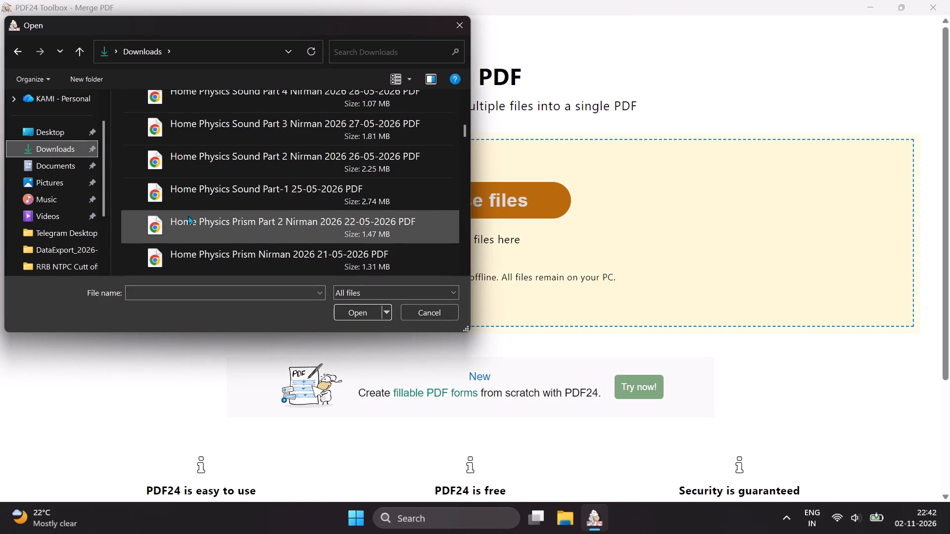
scroll(188, 216, "down", 15)
scroll(186, 211, "up", 3)
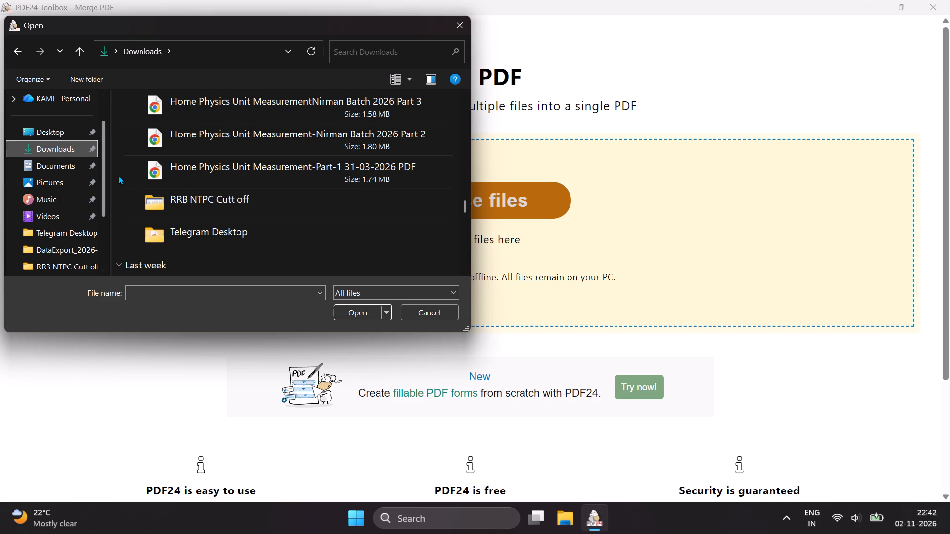
left_click_drag(118, 176, 415, 125)
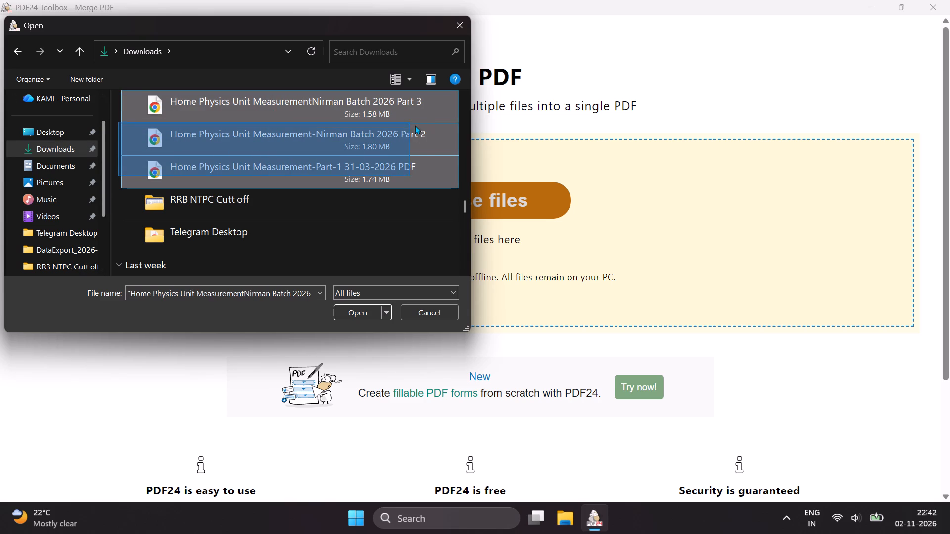
left_click_drag(415, 125, 421, 77)
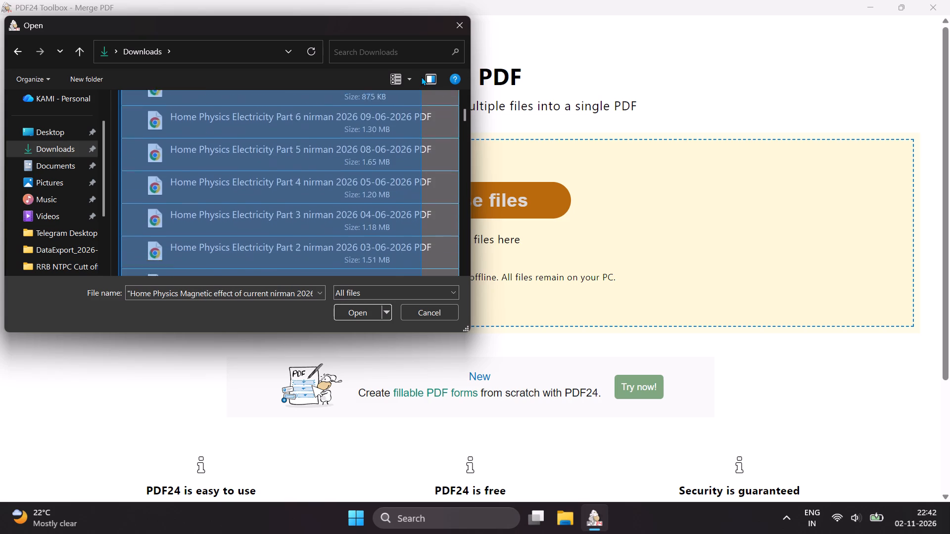
left_click_drag(421, 77, 415, 121)
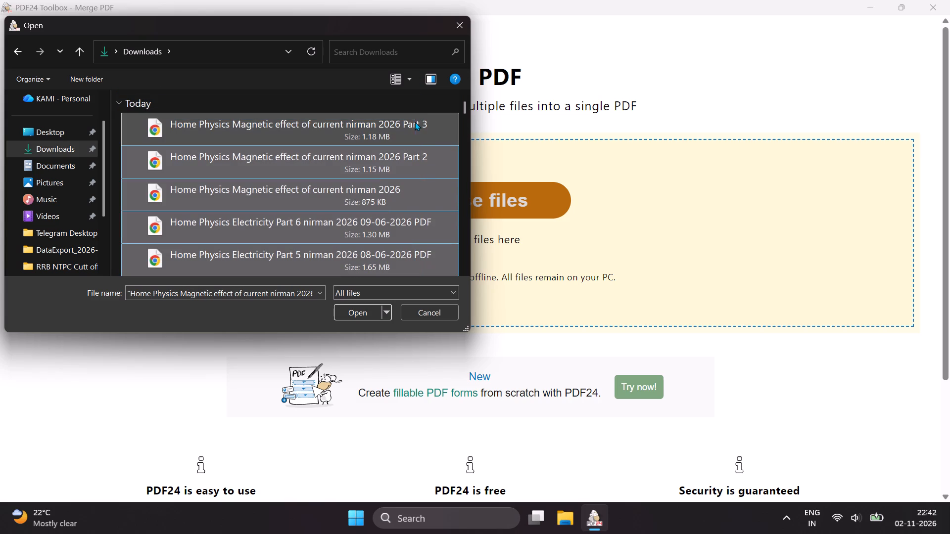
left_click(355, 311)
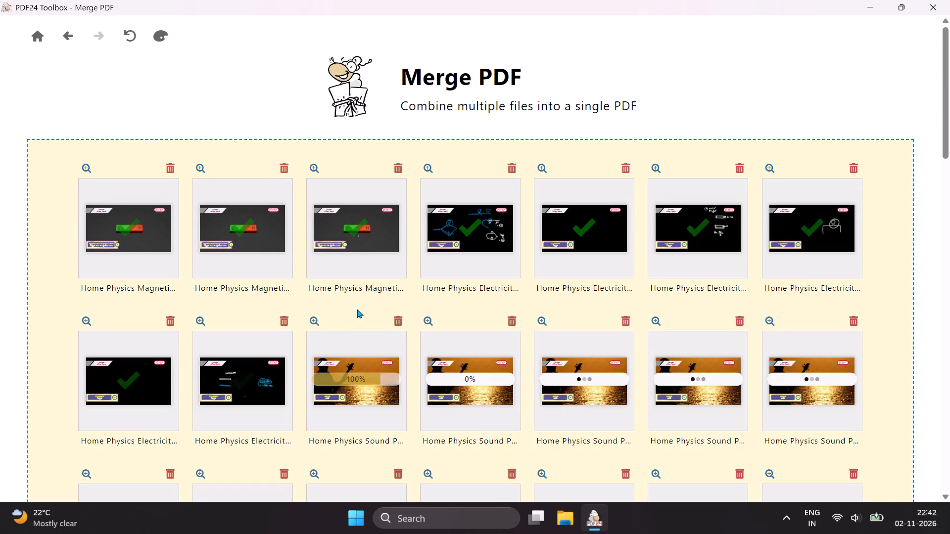
Look through all the loaded physics PDFs and examine the order of their topics.
scroll(357, 309, "down", 6)
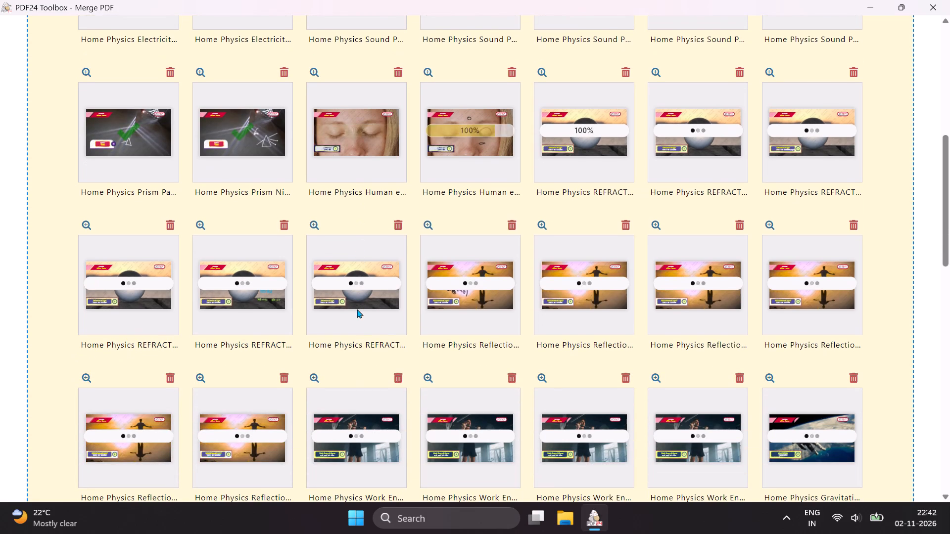
scroll(357, 309, "down", 4)
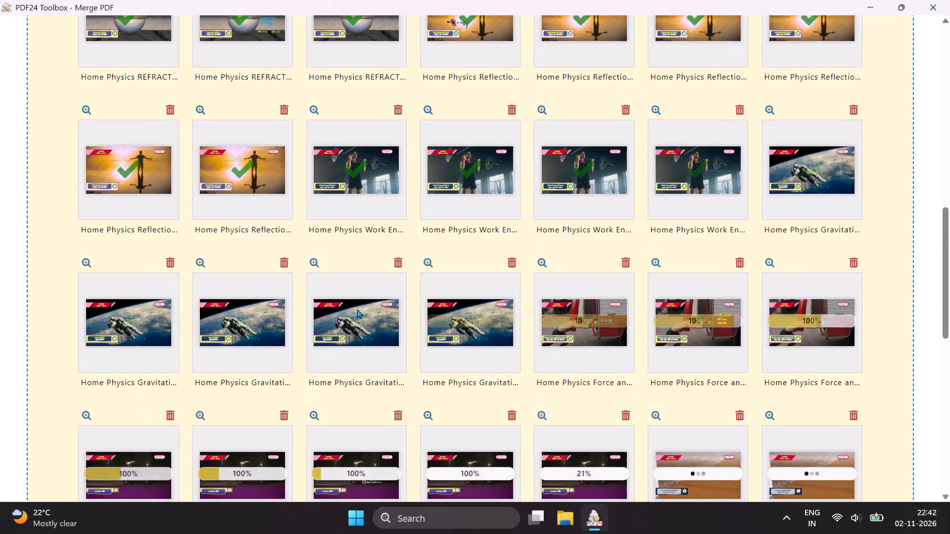
scroll(357, 309, "down", 4)
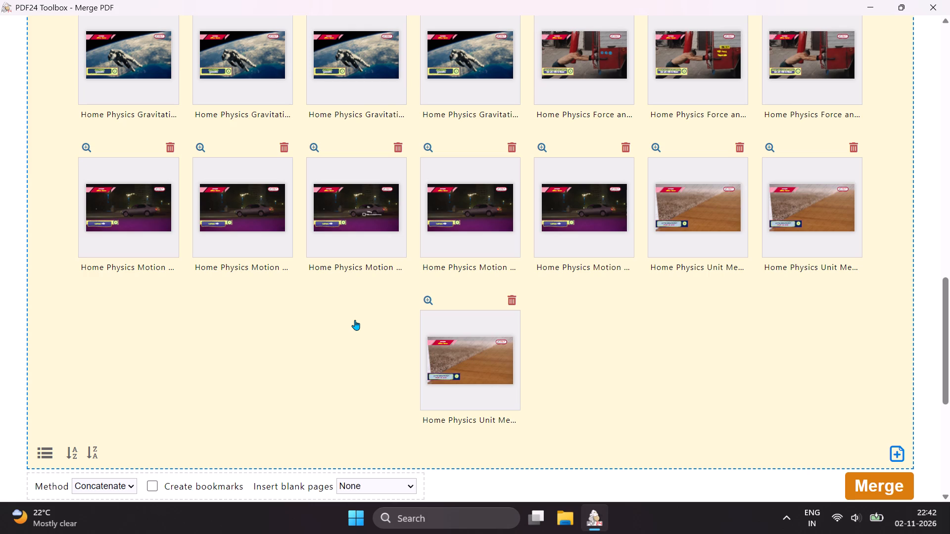
scroll(355, 320, "up", 5)
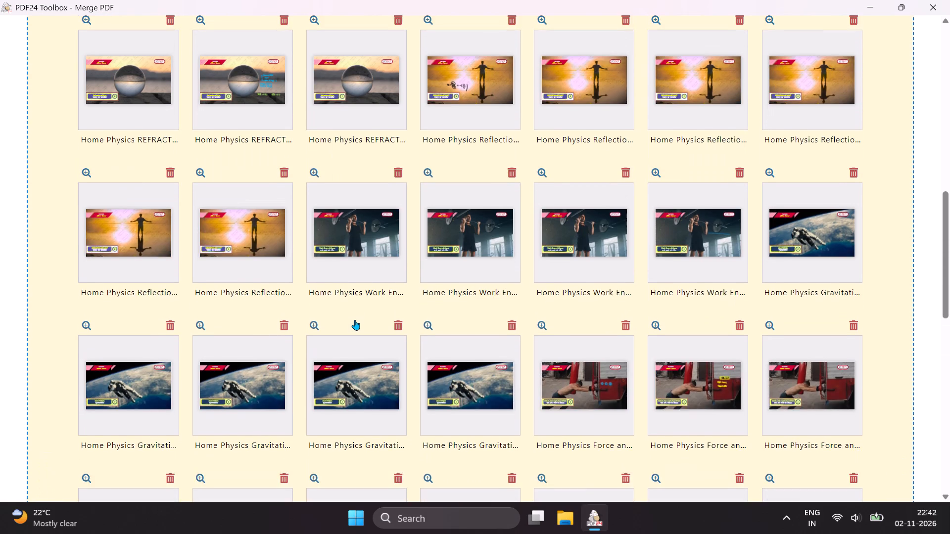
scroll(354, 320, "up", 5)
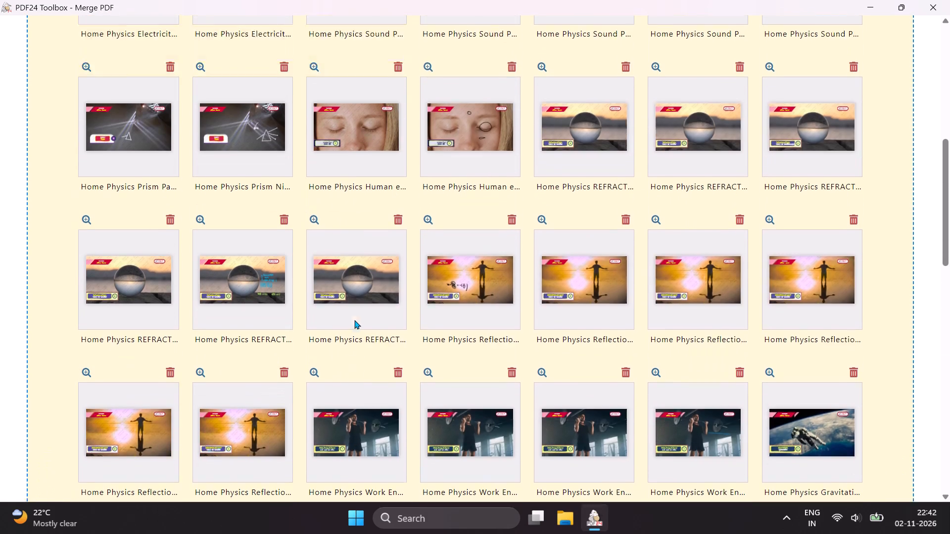
scroll(354, 320, "up", 5)
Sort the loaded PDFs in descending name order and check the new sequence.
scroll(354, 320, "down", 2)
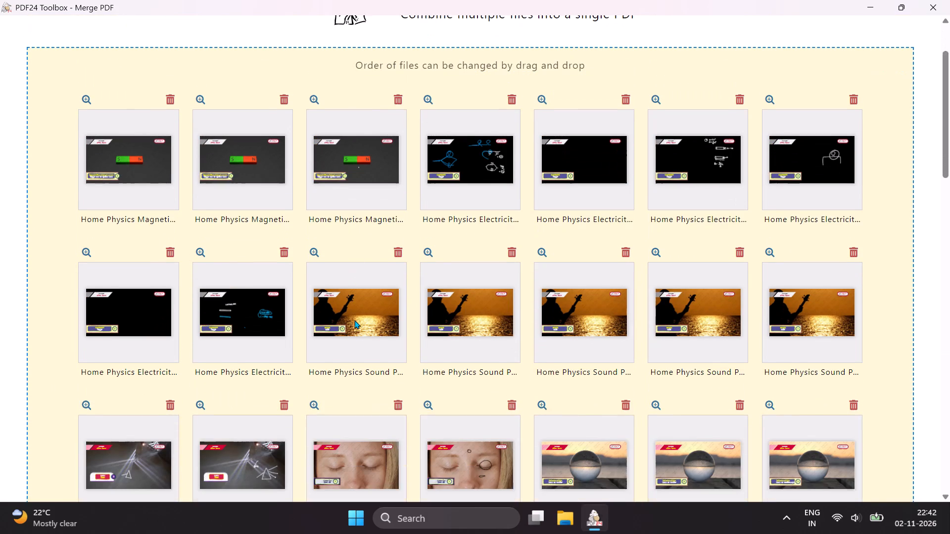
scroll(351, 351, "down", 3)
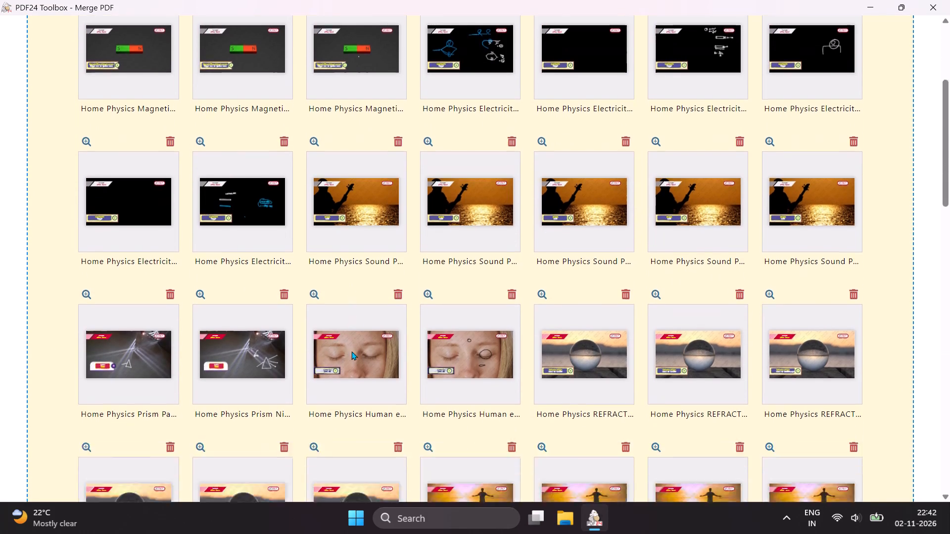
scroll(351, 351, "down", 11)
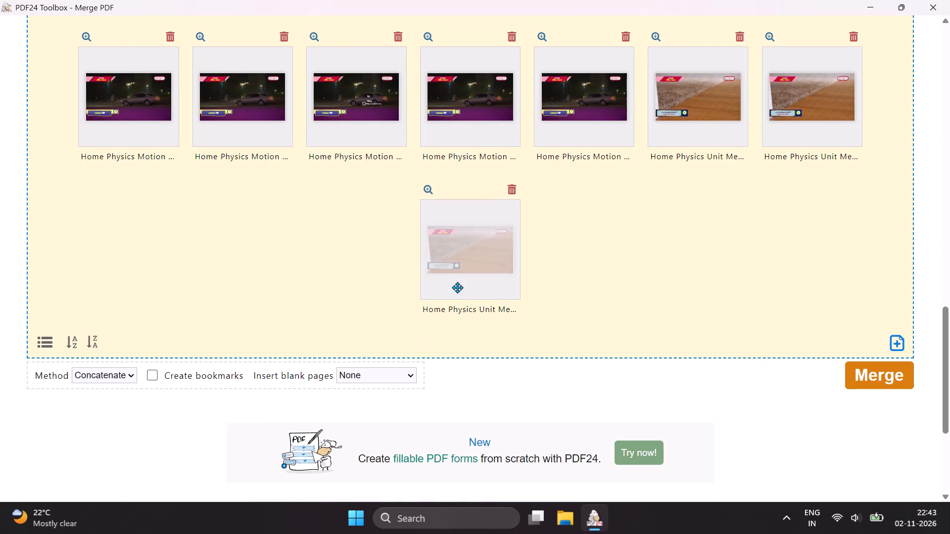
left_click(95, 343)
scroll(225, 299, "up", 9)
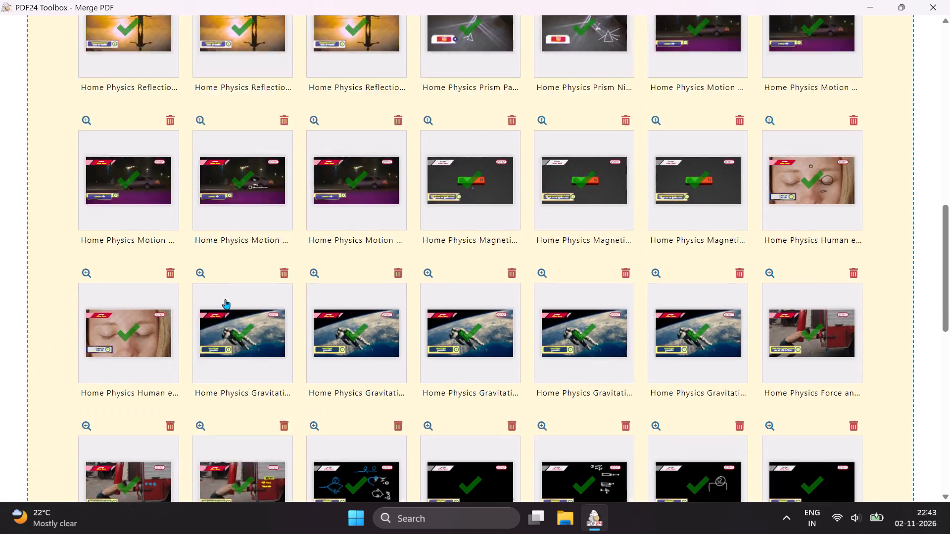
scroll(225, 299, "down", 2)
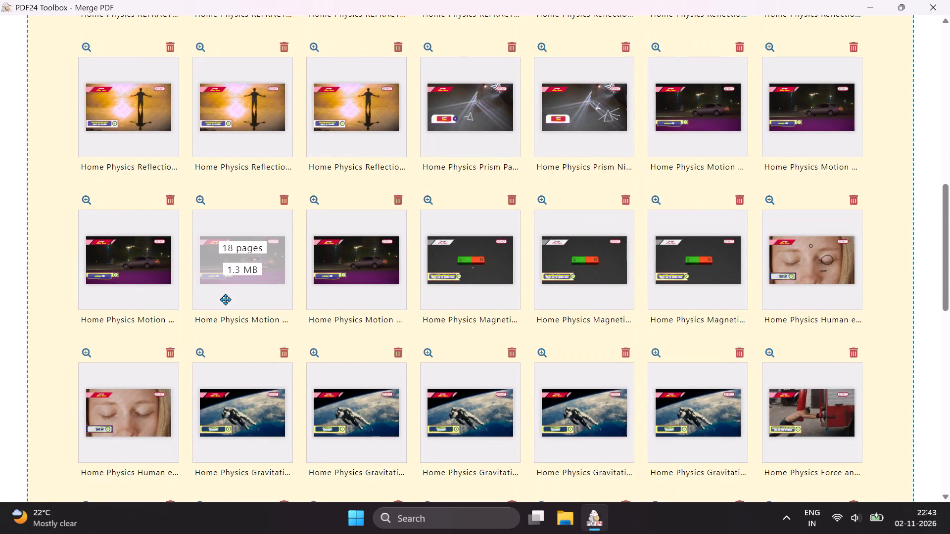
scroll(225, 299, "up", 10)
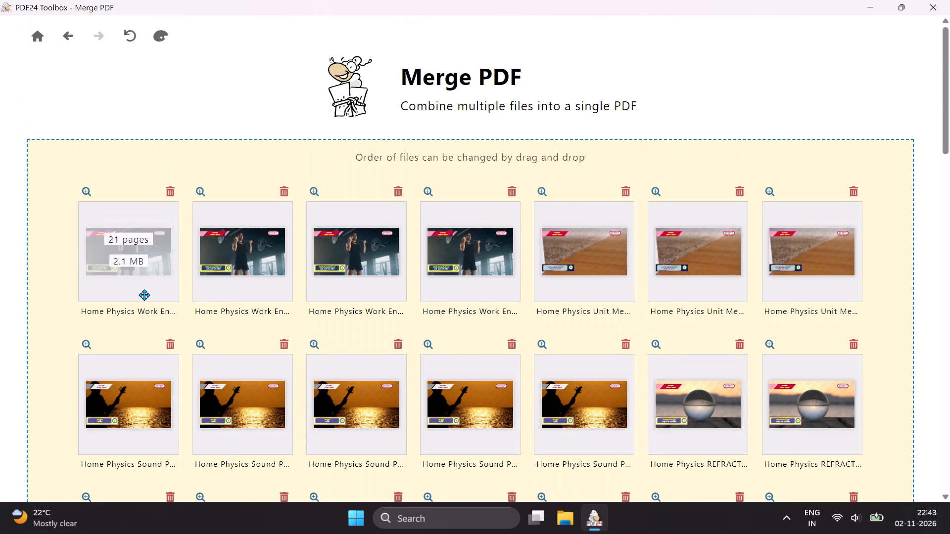
Sort the loaded PDFs in ascending name order and check the sequence of topics and parts.
scroll(144, 295, "down", 10)
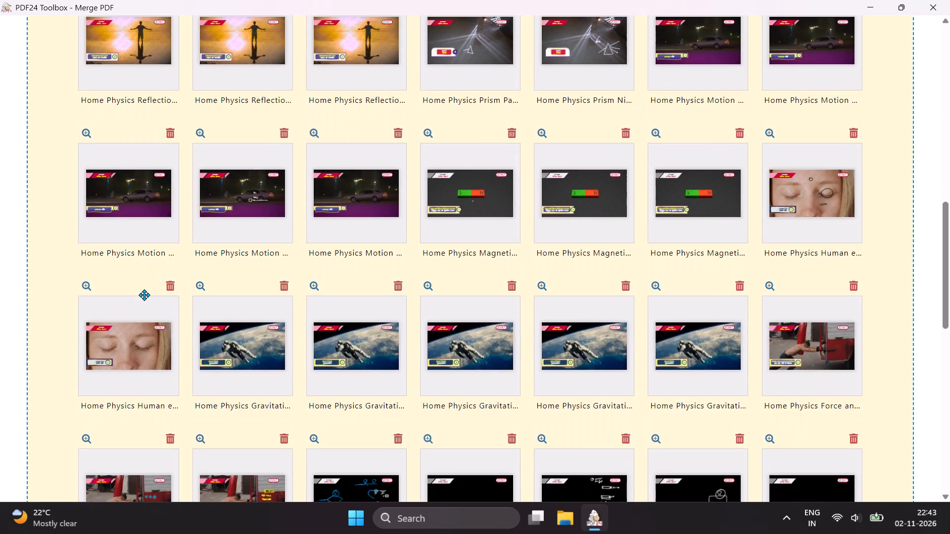
scroll(144, 295, "down", 5)
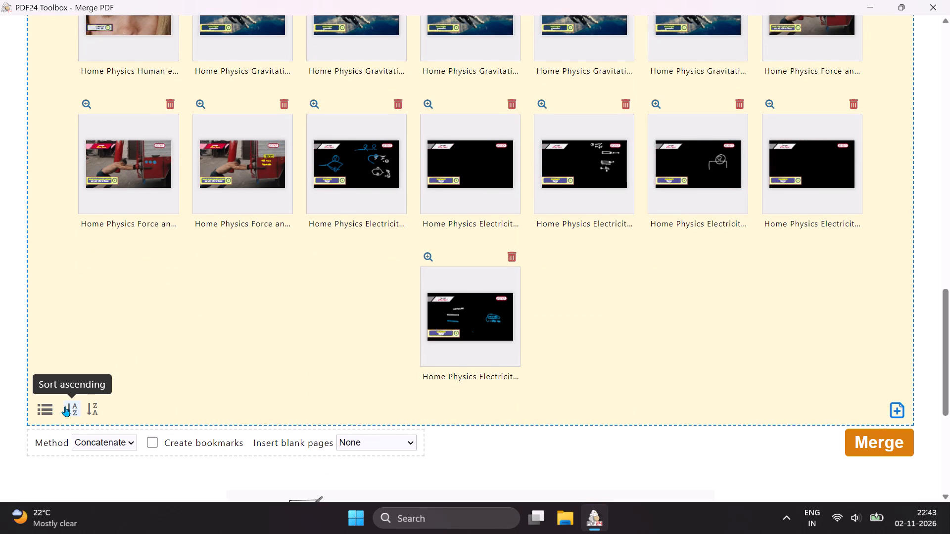
left_click(65, 406)
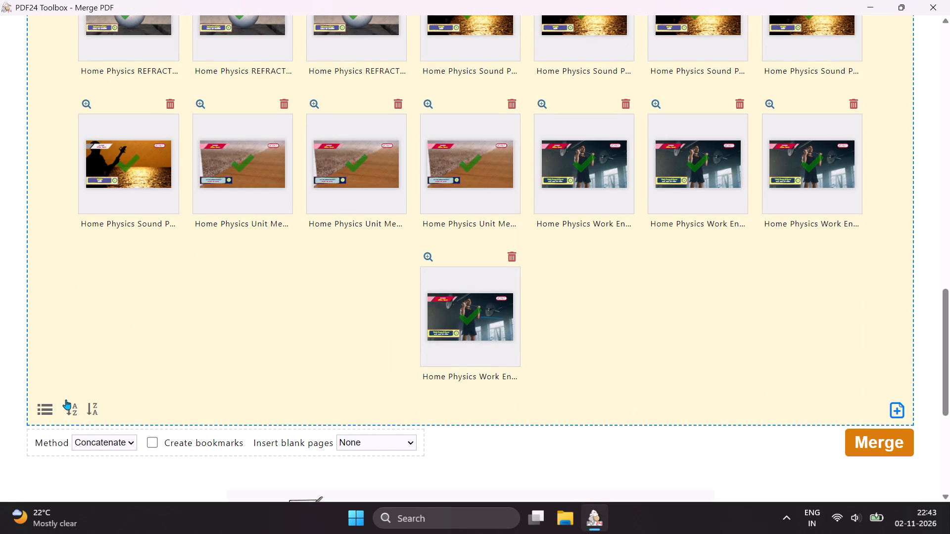
scroll(297, 300, "up", 1)
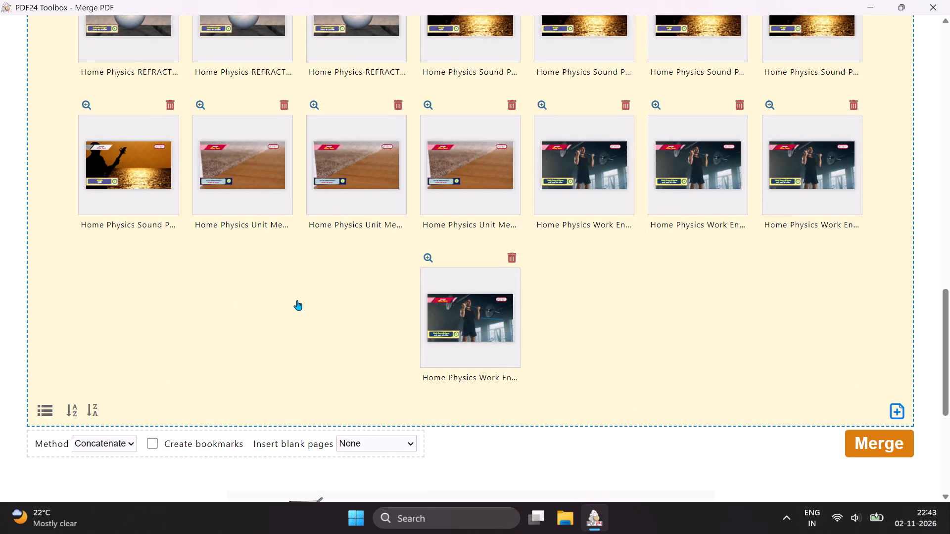
scroll(297, 300, "up", 6)
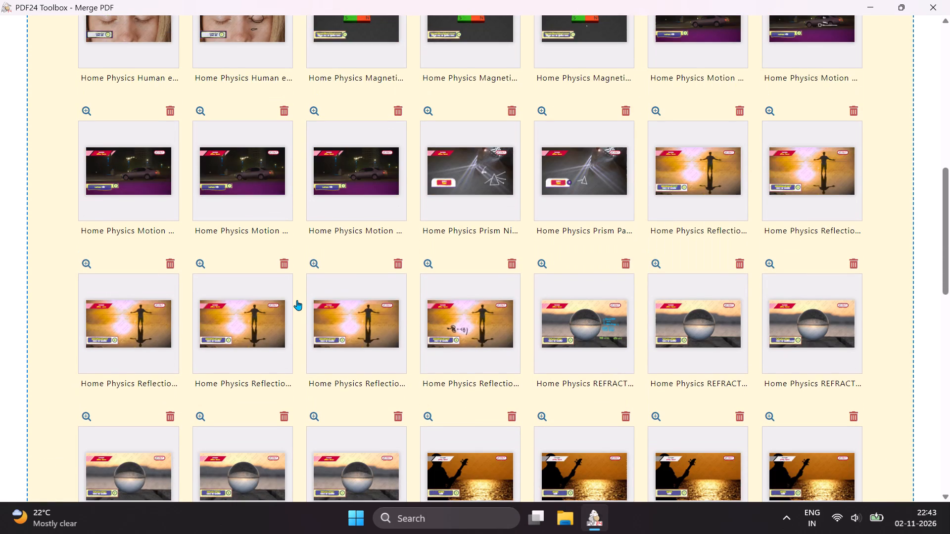
scroll(297, 300, "up", 4)
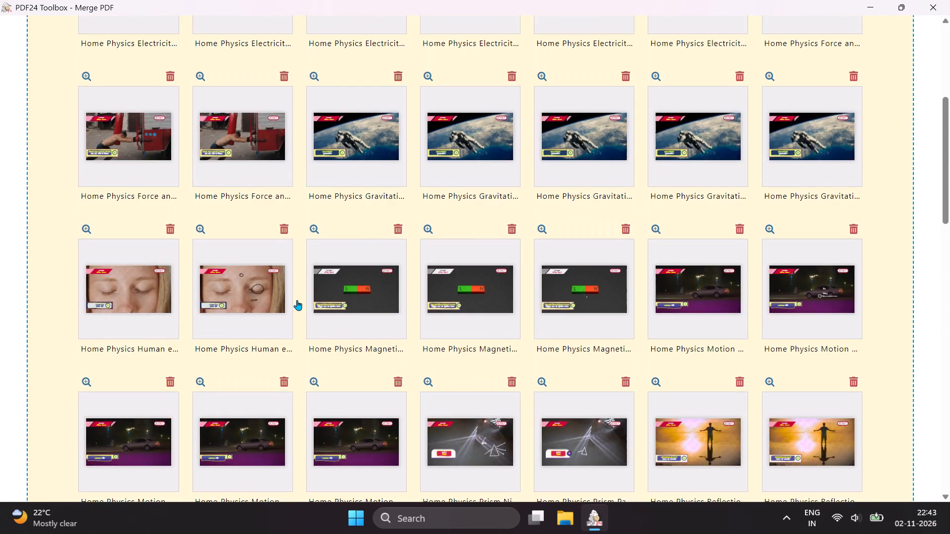
scroll(297, 300, "up", 5)
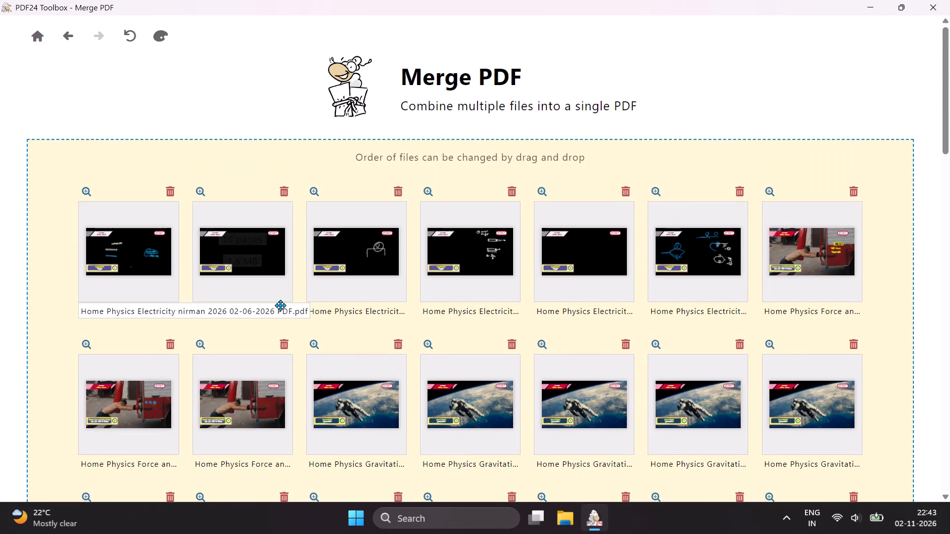
scroll(700, 367, "down", 4)
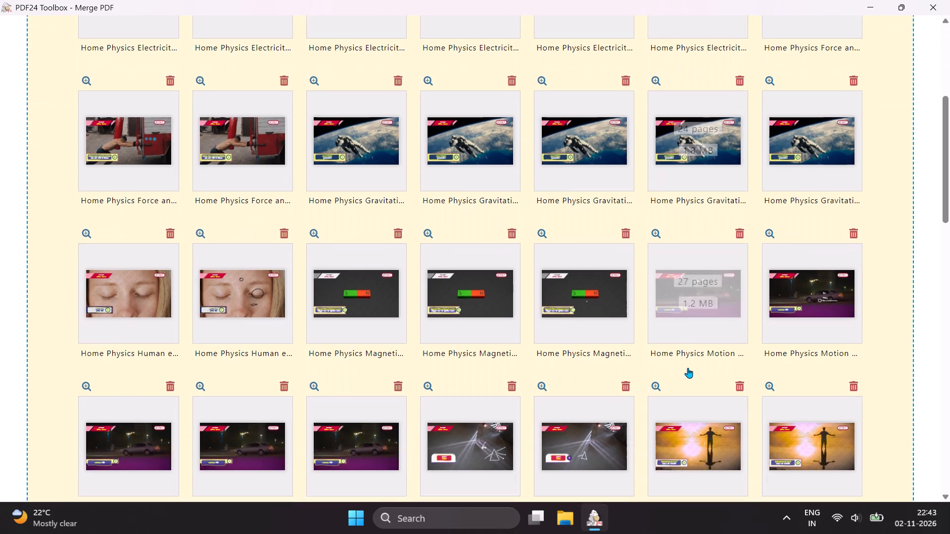
Restart Merge PDF and reload all of today's Home Physics PDFs from Downloads, Magnetic effect of current Part 3 through Unit Measurement Part-1.
scroll(613, 319, "up", 4)
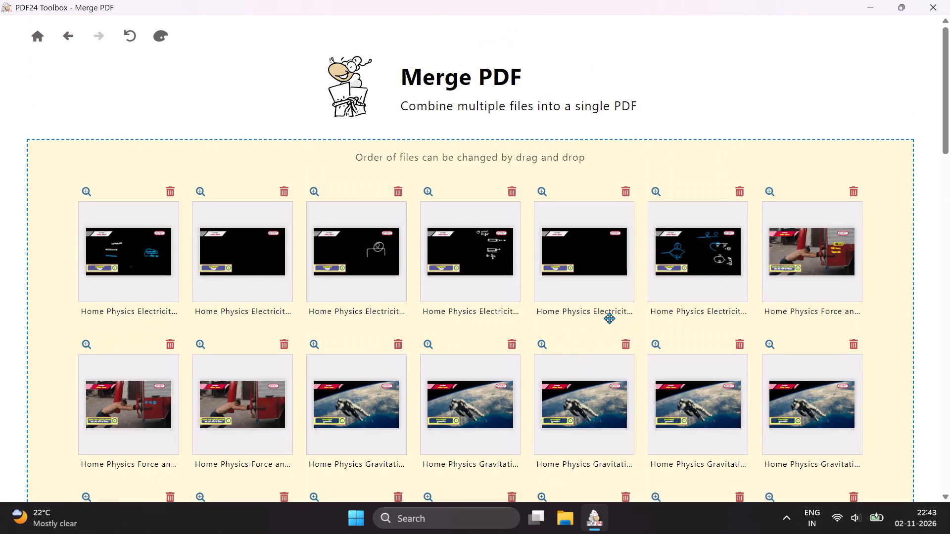
scroll(588, 310, "up", 6)
left_click(62, 29)
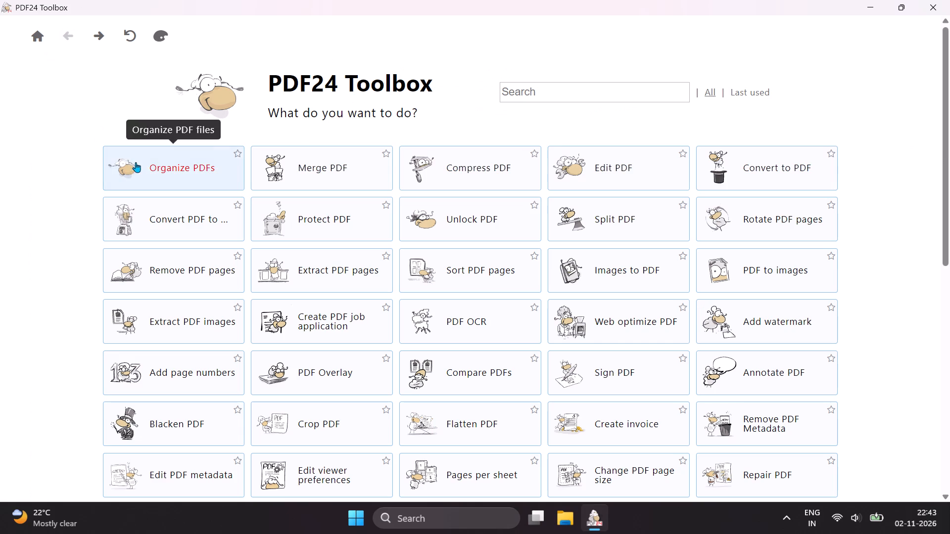
left_click(313, 170)
left_click(404, 197)
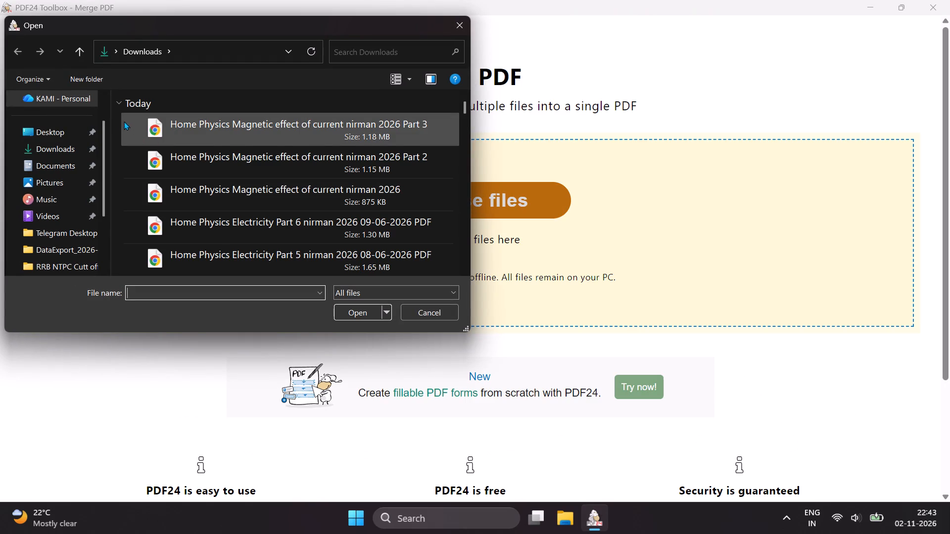
left_click_drag(116, 119, 261, 186)
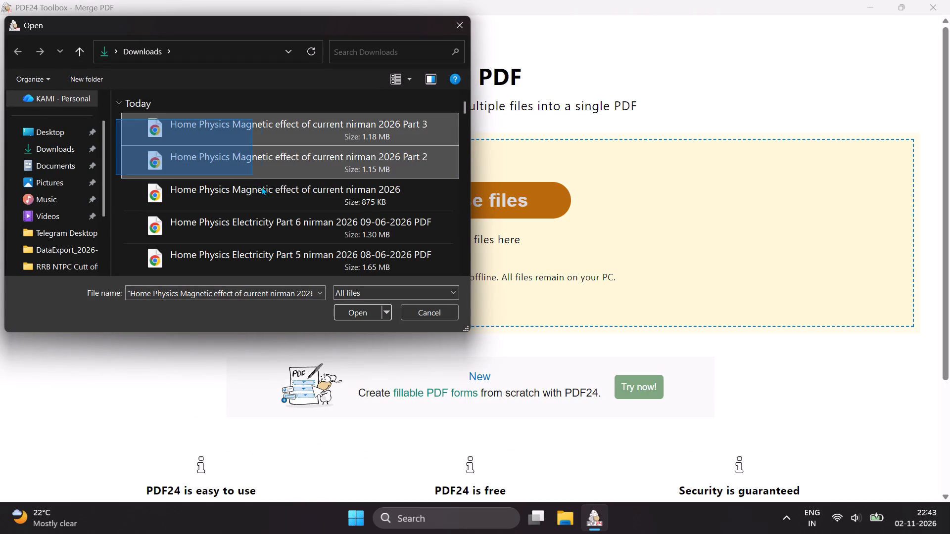
left_click_drag(261, 186, 314, 309)
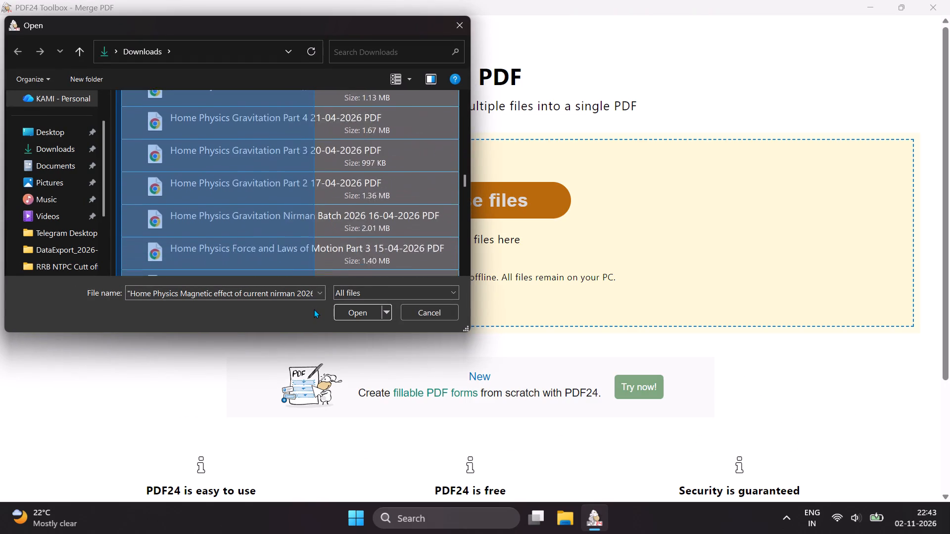
left_click_drag(314, 309, 284, 79)
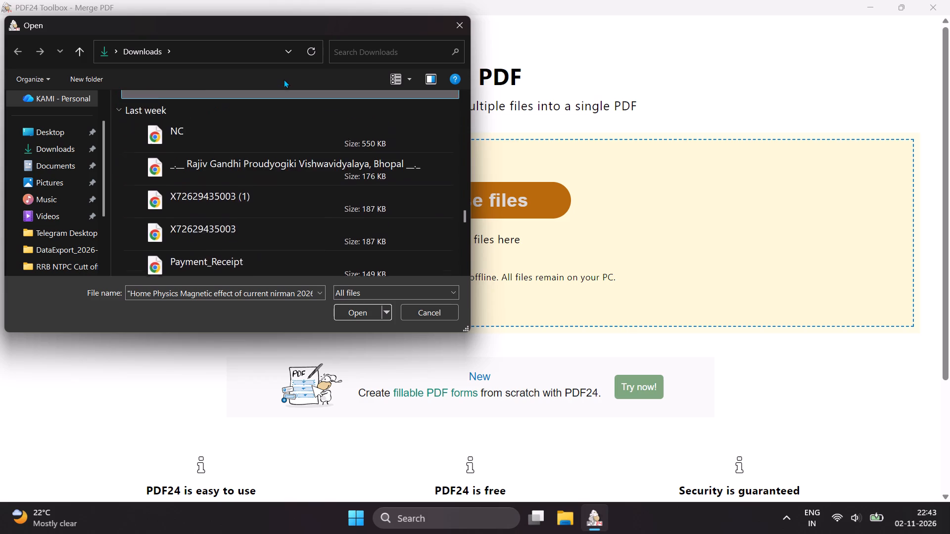
left_click_drag(284, 79, 299, 131)
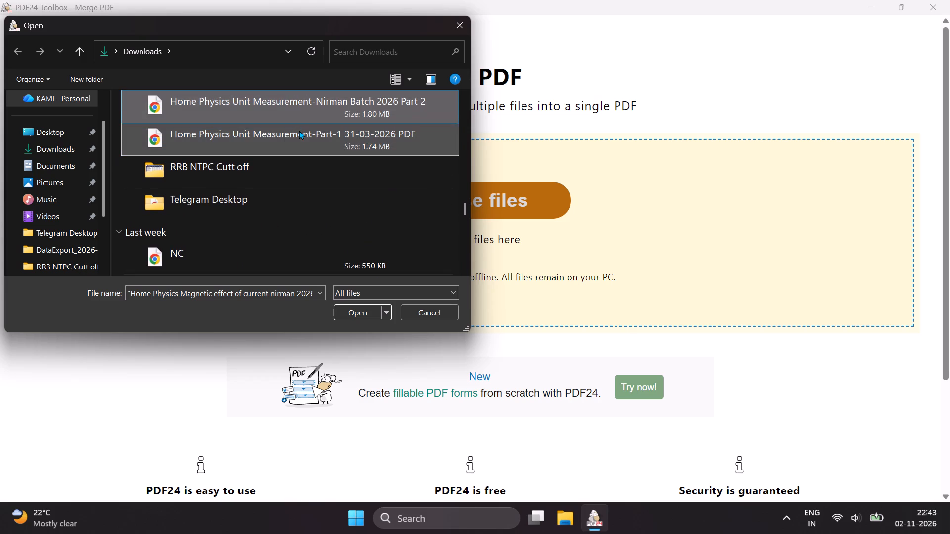
left_click(355, 304)
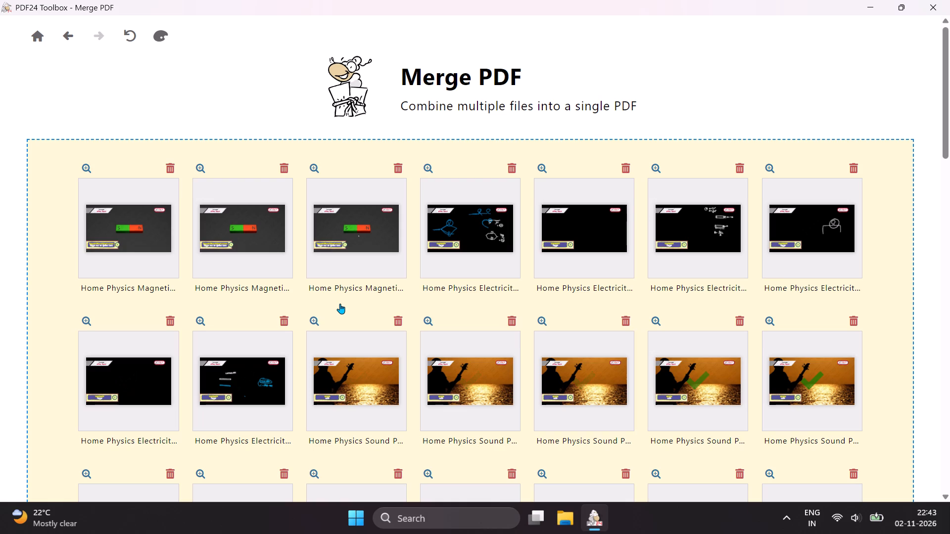
Look through the reloaded physics PDFs and examine the order of their topics down to the merge options.
scroll(340, 304, "down", 7)
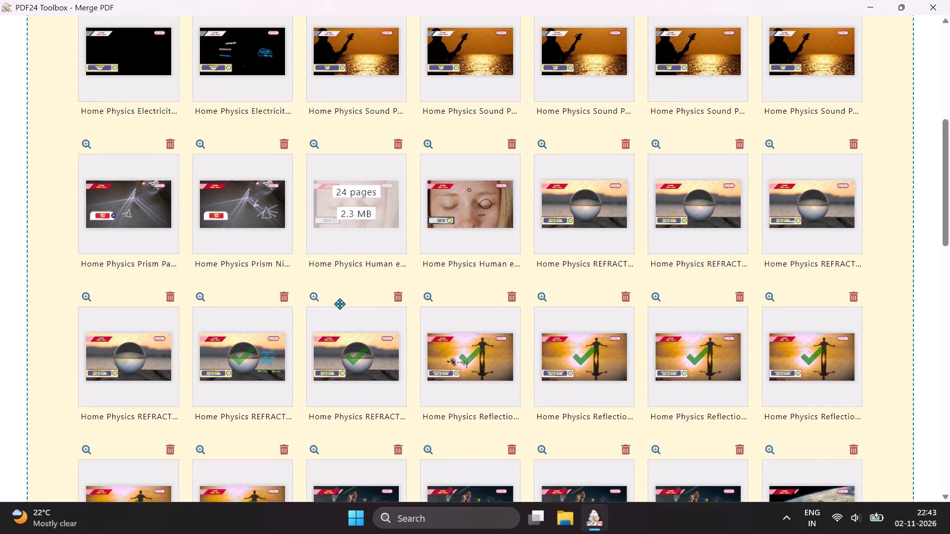
scroll(339, 304, "down", 9)
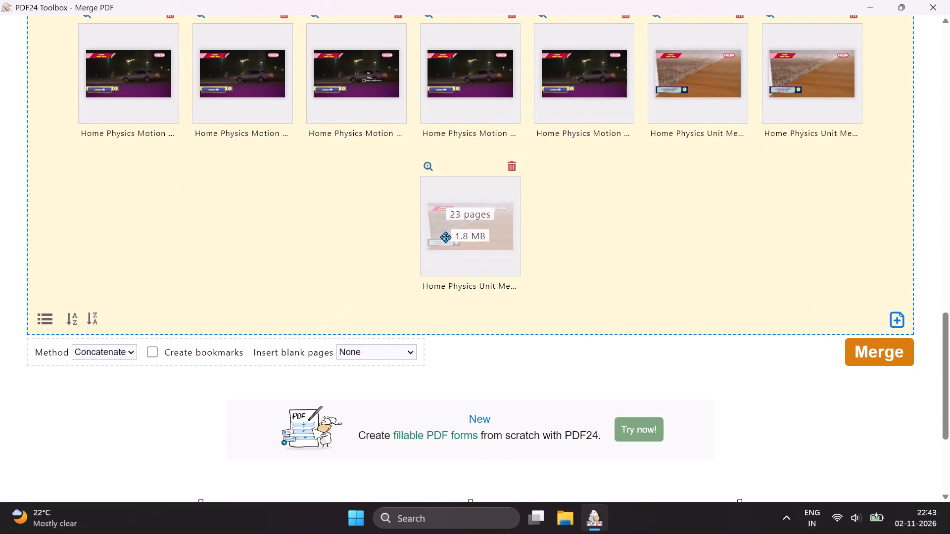
left_click_drag(445, 236, 432, 233)
scroll(358, 246, "up", 4)
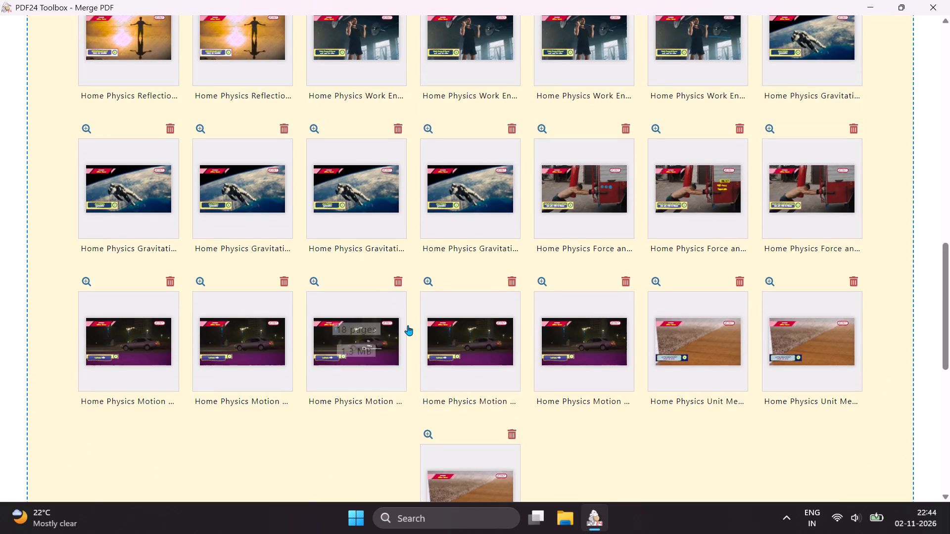
scroll(408, 326, "down", 7)
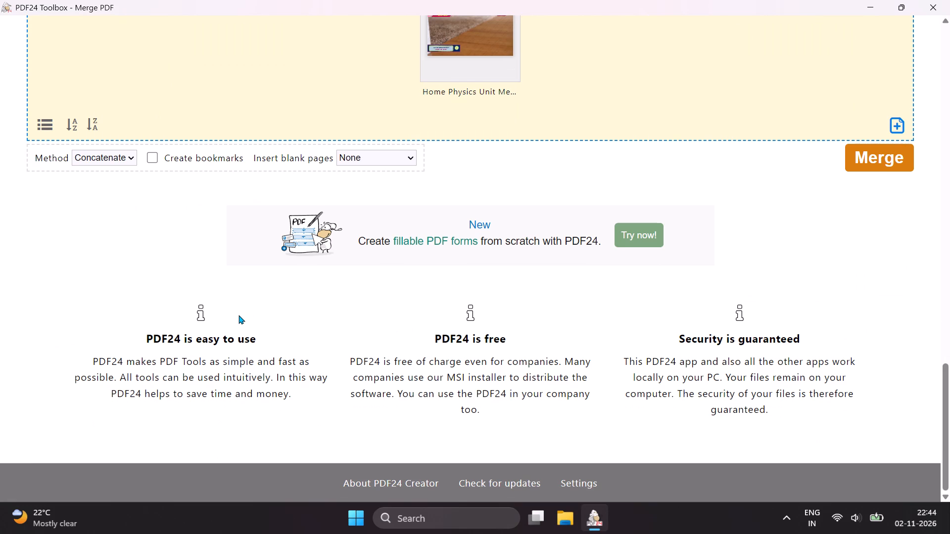
Set the merge method to Page mode.
left_click(97, 154)
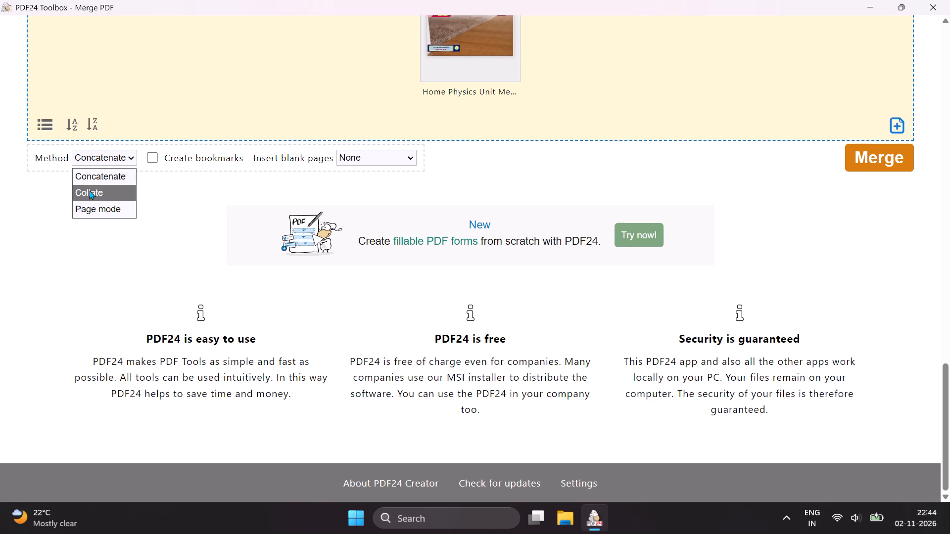
left_click(91, 206)
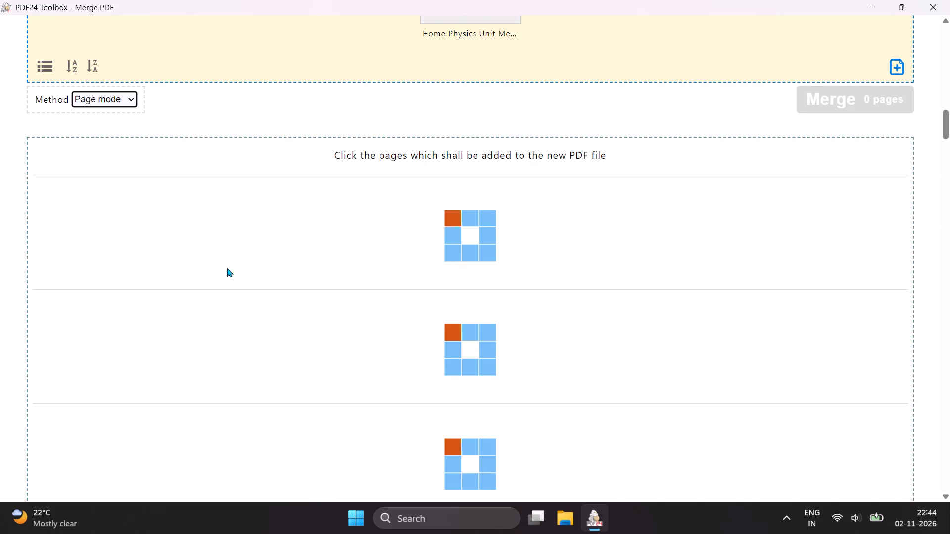
Look through the page thumbnails of the Magnetic effect of current and Electricity PDFs and return to the loaded files.
scroll(280, 341, "down", 4)
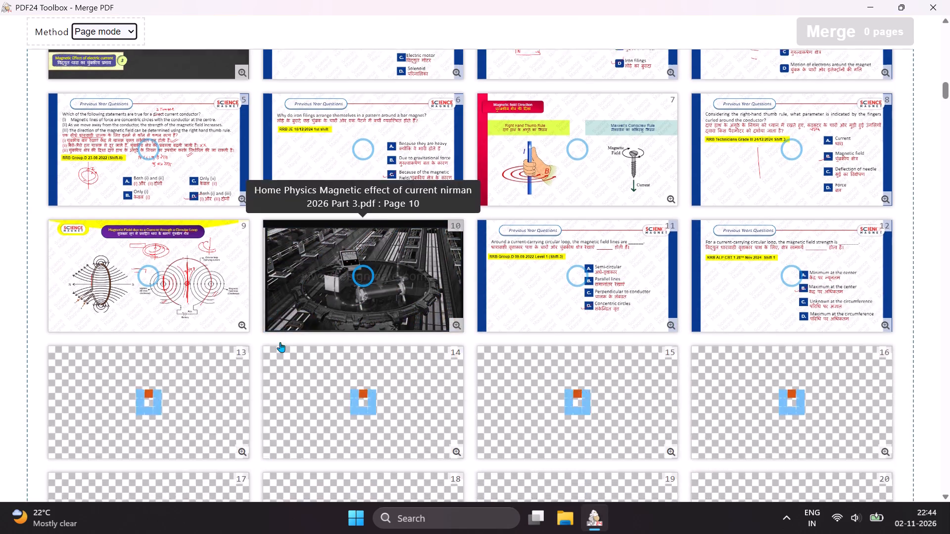
scroll(279, 346, "down", 3)
scroll(278, 347, "up", 6)
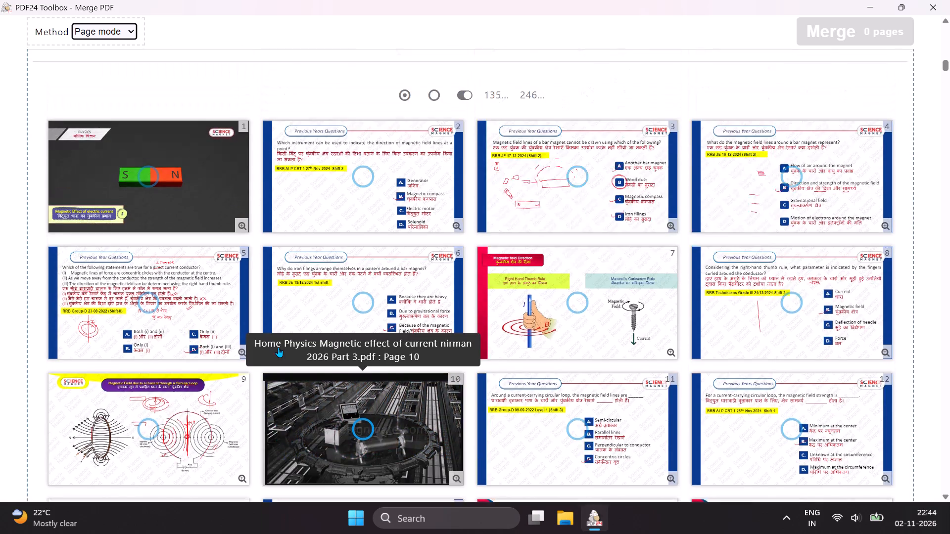
scroll(278, 356, "down", 10)
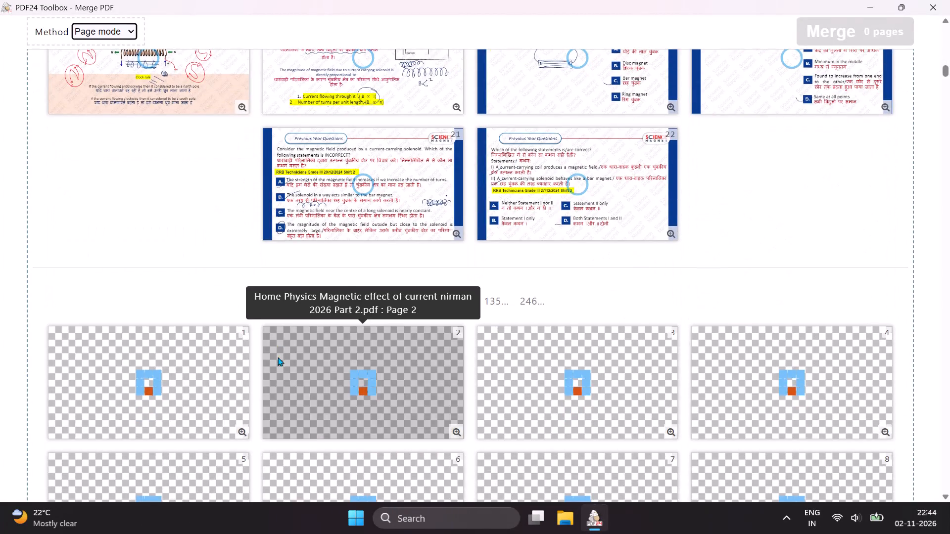
scroll(278, 357, "down", 19)
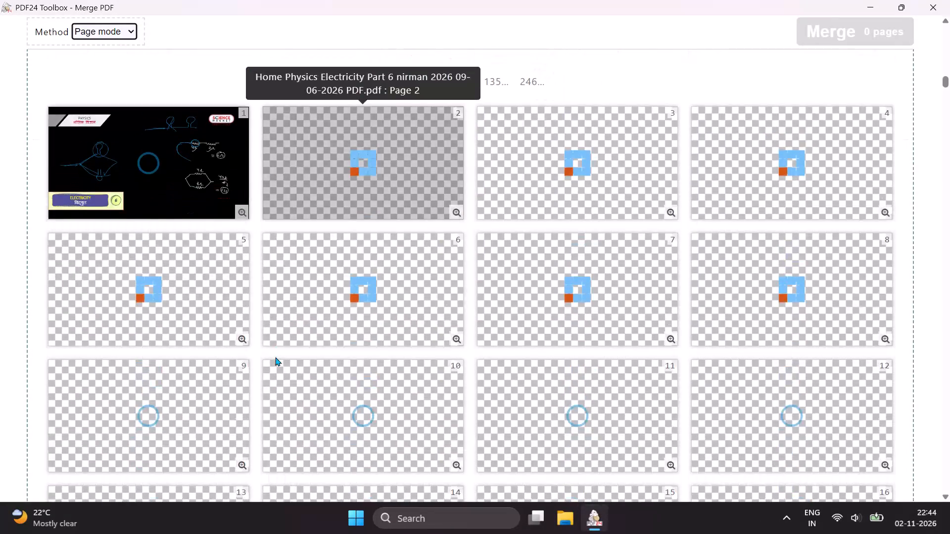
scroll(275, 357, "down", 10)
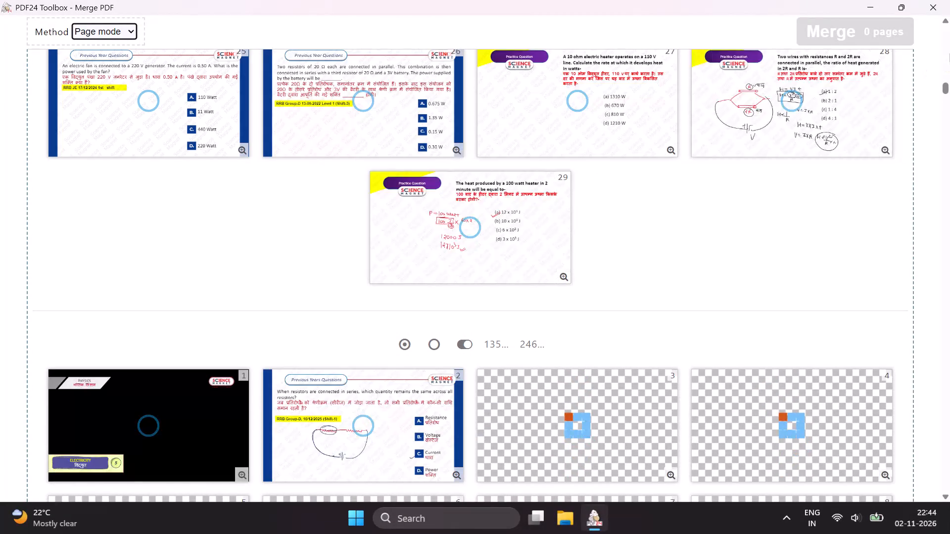
scroll(572, 298, "down", 5)
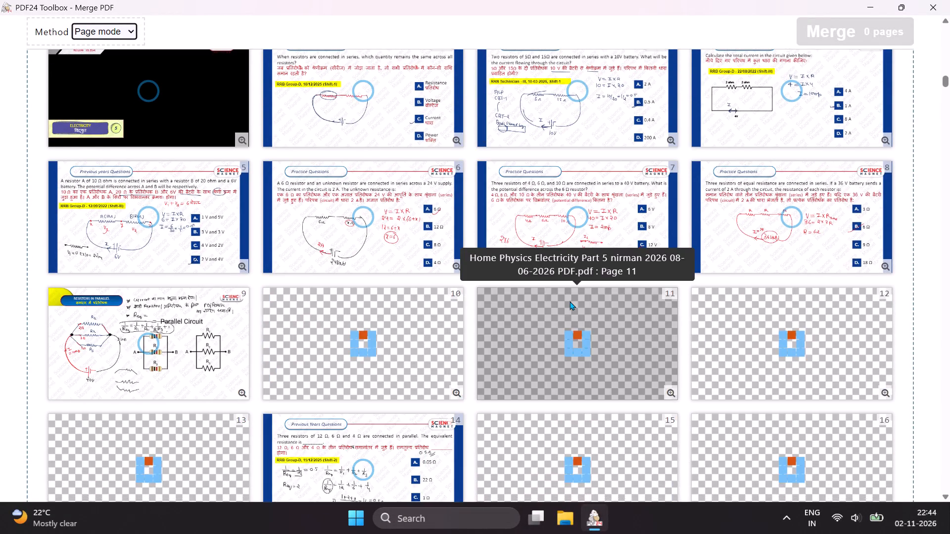
scroll(569, 302, "up", 6)
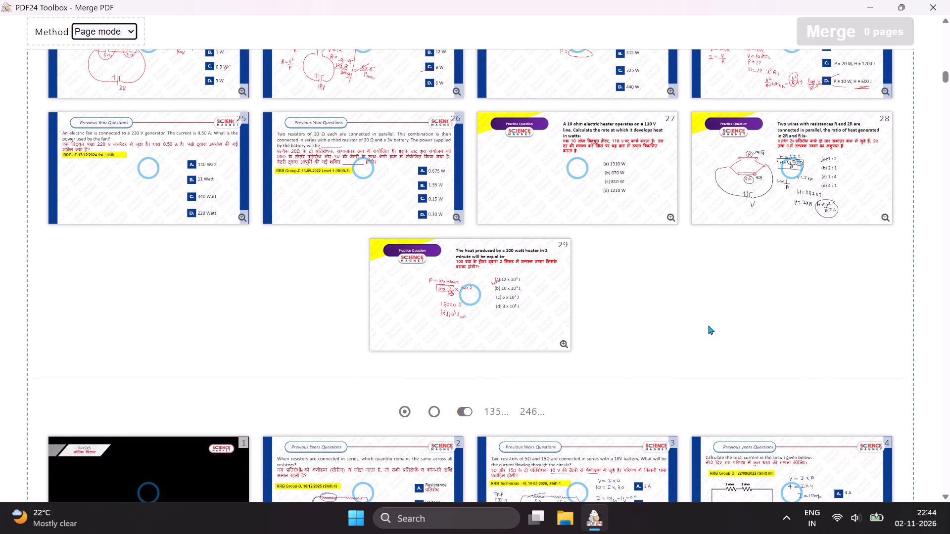
scroll(708, 330, "up", 15)
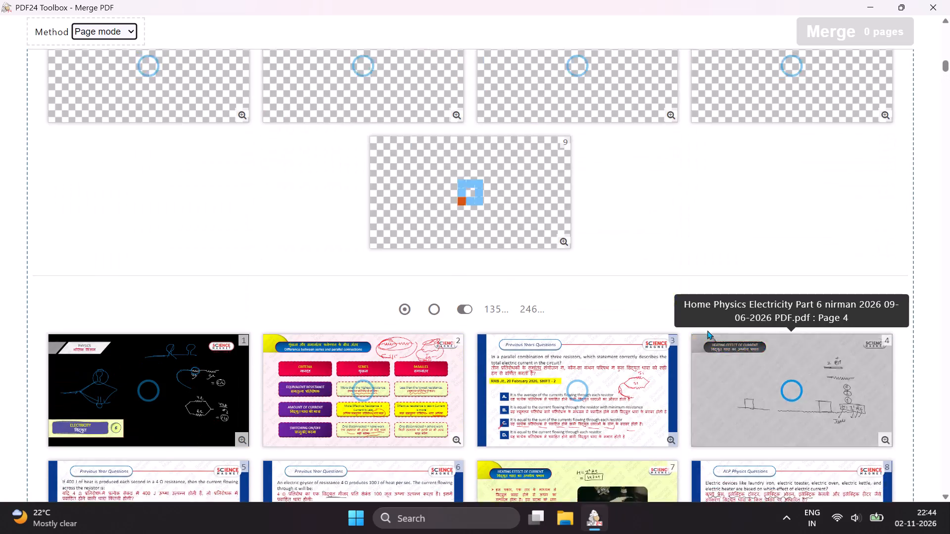
scroll(705, 330, "up", 14)
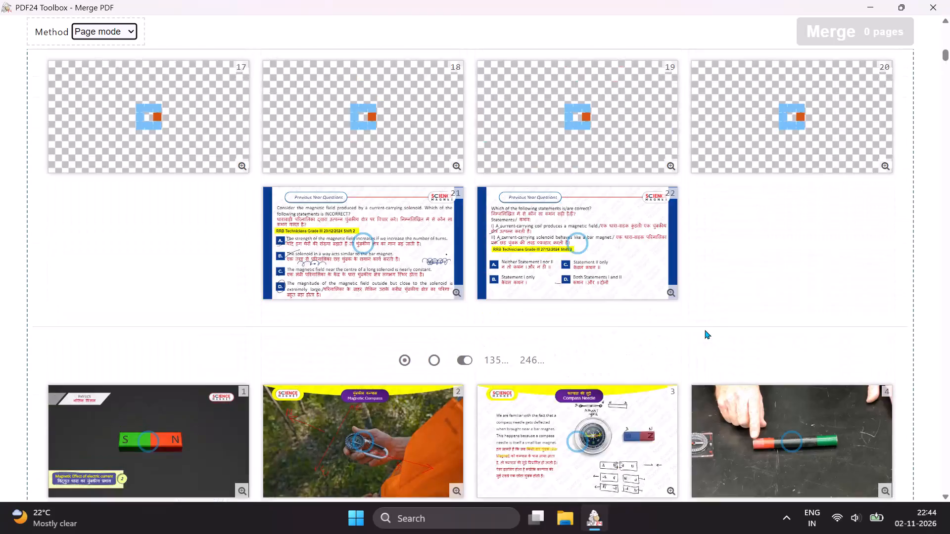
scroll(703, 328, "up", 11)
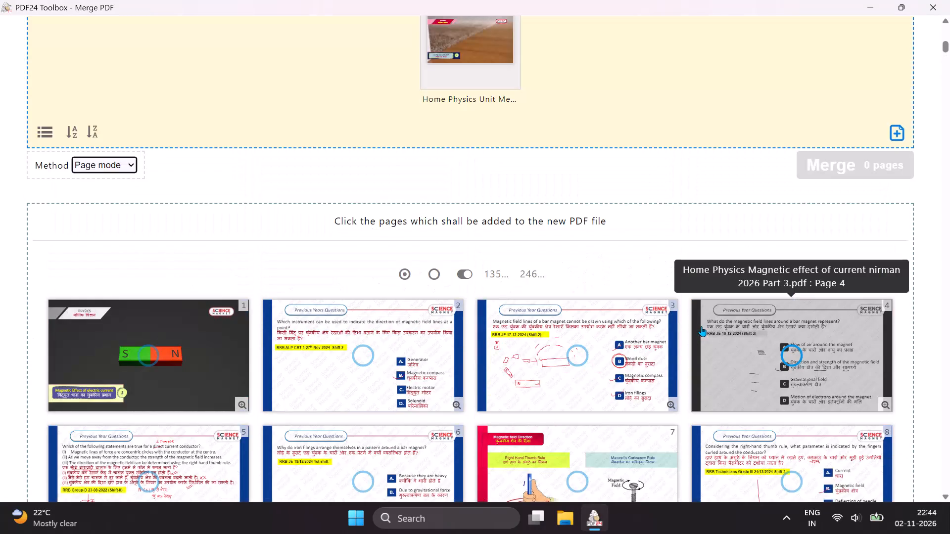
scroll(699, 323, "up", 6)
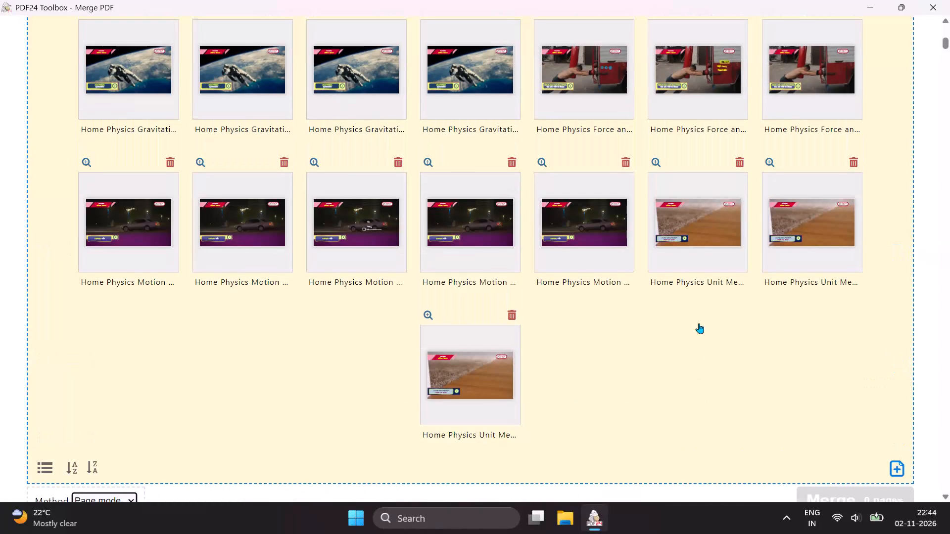
scroll(699, 323, "up", 4)
Sort the loaded PDFs in ascending name order.
scroll(699, 323, "down", 5)
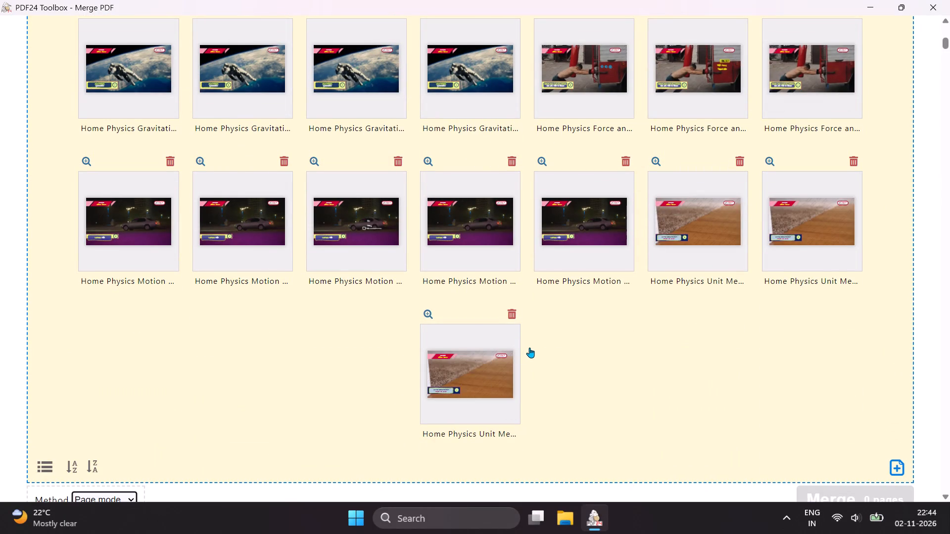
left_click(70, 469)
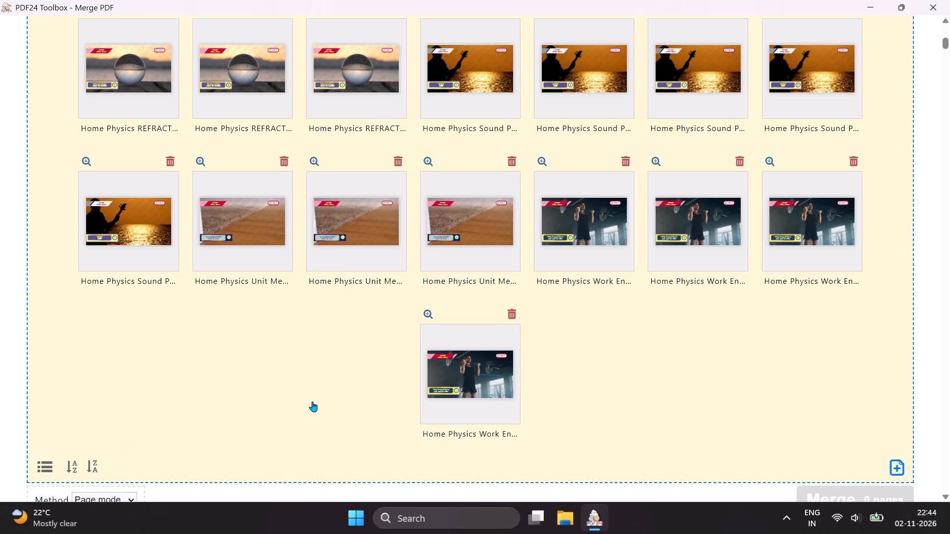
Show the loaded PDFs as a list with full file names and examine the order of topics and parts.
left_click(51, 465)
scroll(431, 311, "down", 3)
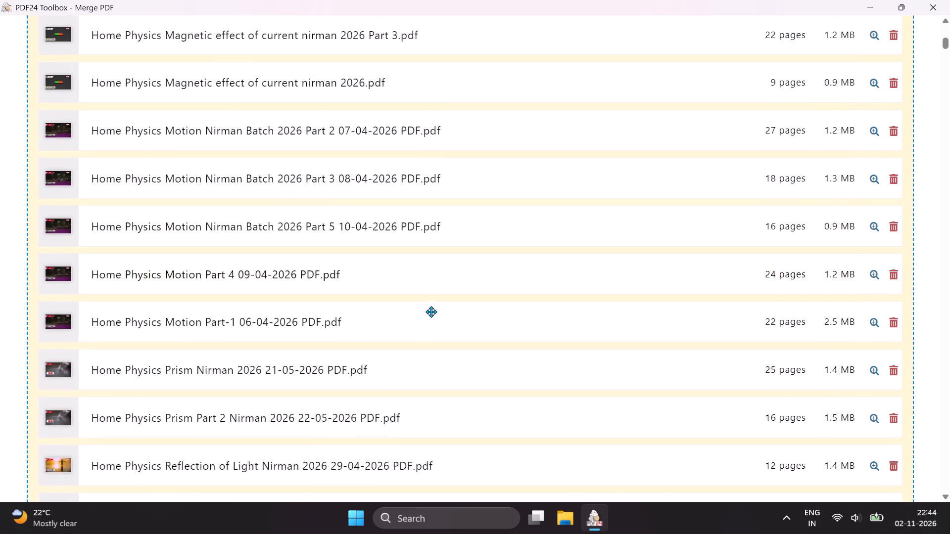
scroll(431, 311, "down", 20)
scroll(421, 331, "down", 5)
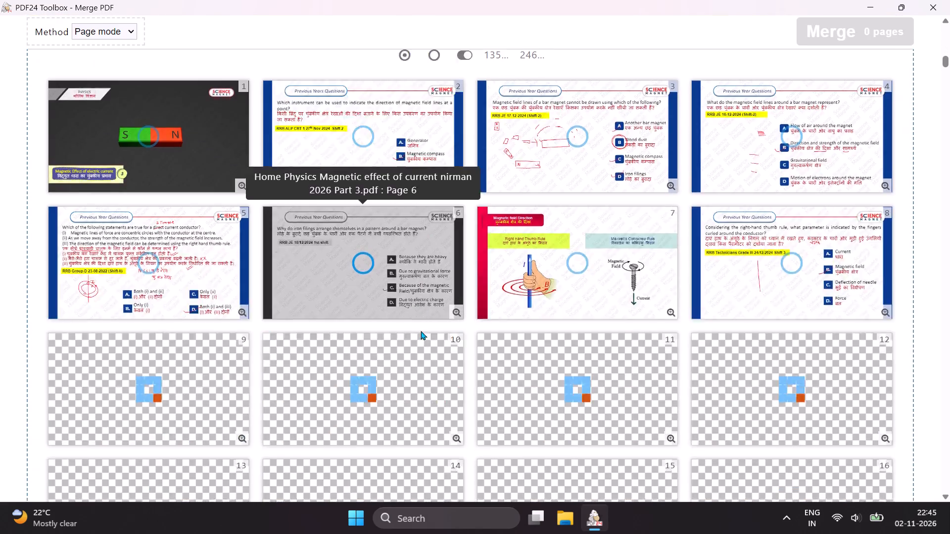
scroll(421, 331, "up", 9)
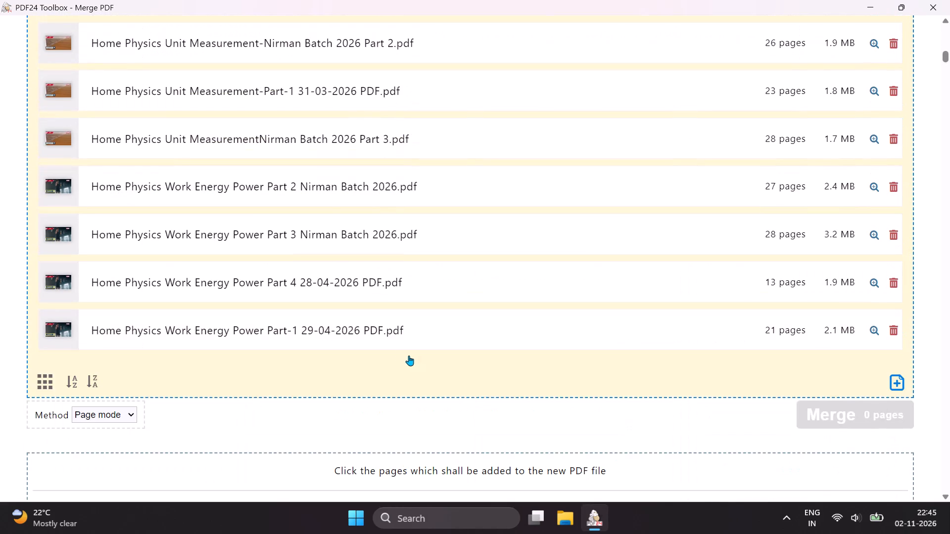
Reorder the three Unit Measurement PDFs in the list as Part 3, Part 2, Part-1.
scroll(375, 334, "up", 2)
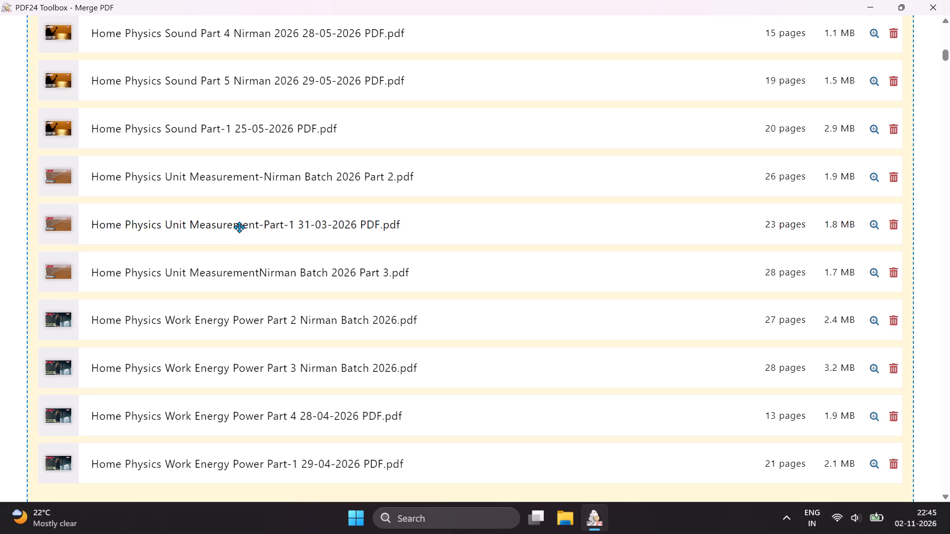
left_click_drag(239, 227, 239, 261)
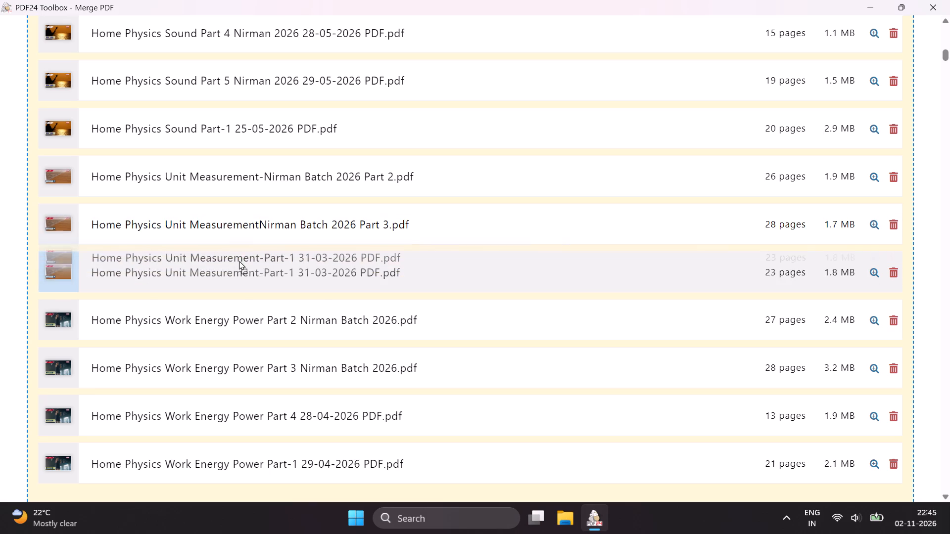
left_click_drag(239, 261, 241, 278)
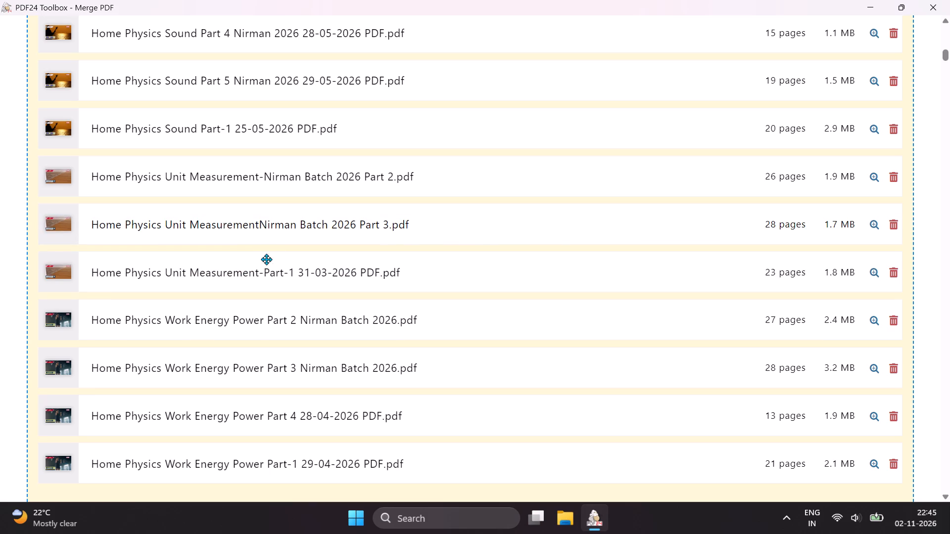
left_click_drag(285, 169, 288, 194)
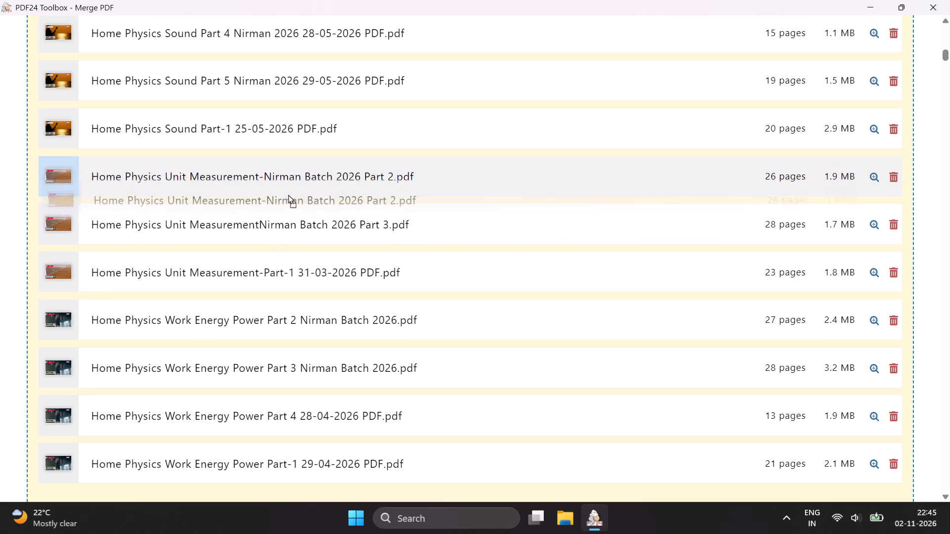
left_click_drag(288, 194, 285, 232)
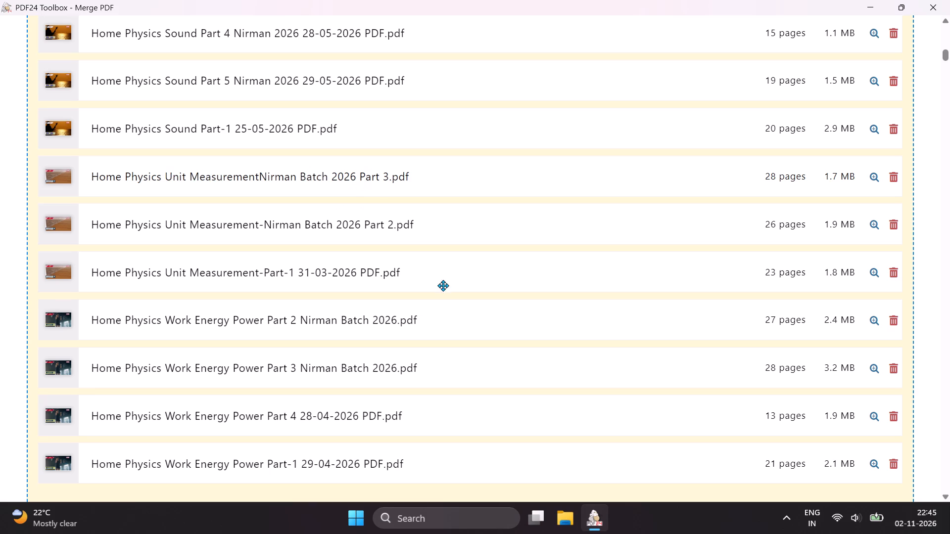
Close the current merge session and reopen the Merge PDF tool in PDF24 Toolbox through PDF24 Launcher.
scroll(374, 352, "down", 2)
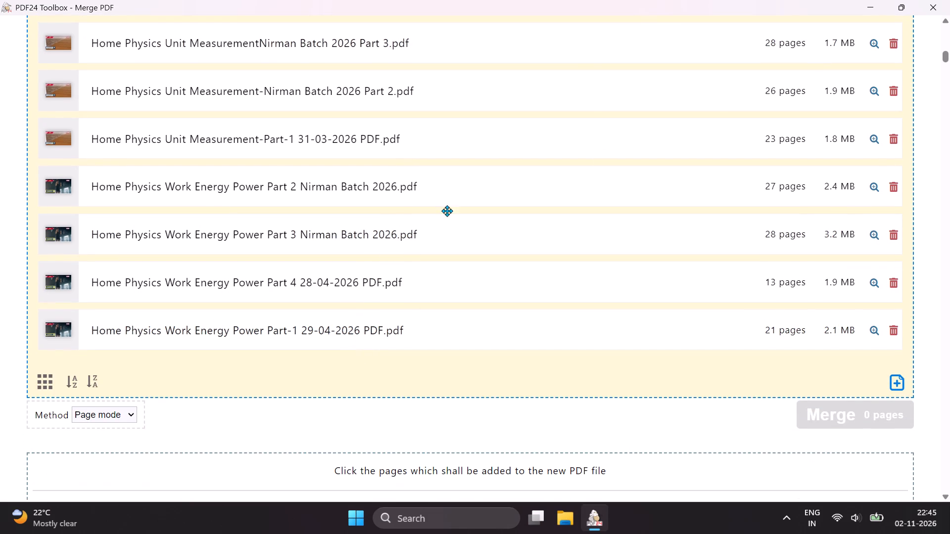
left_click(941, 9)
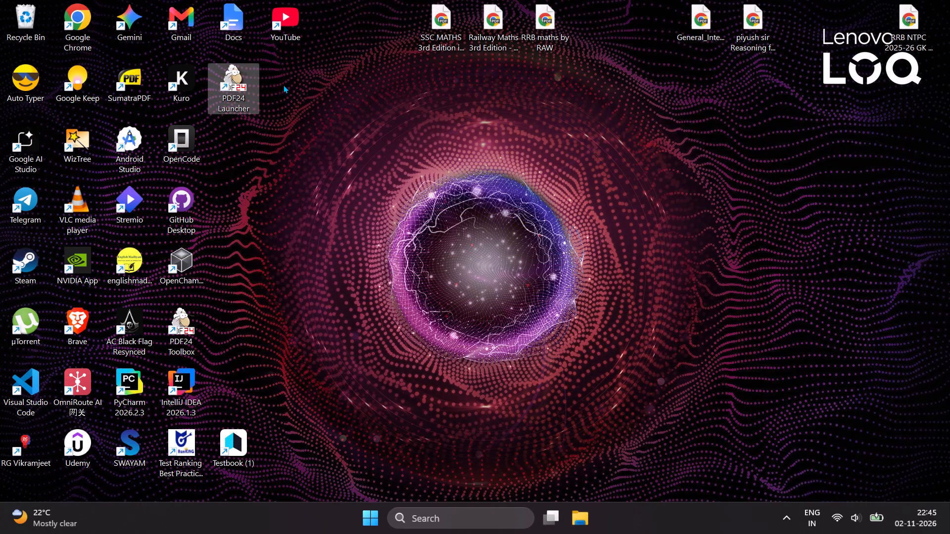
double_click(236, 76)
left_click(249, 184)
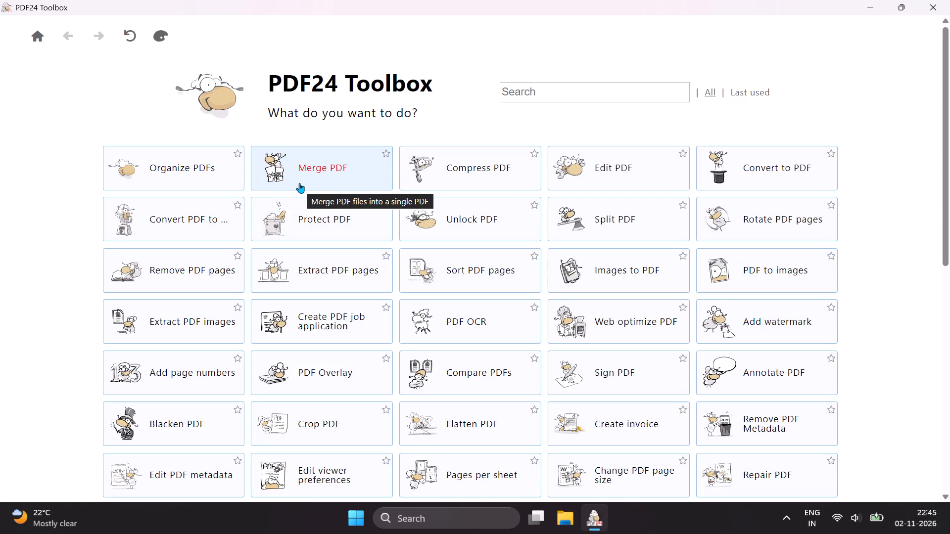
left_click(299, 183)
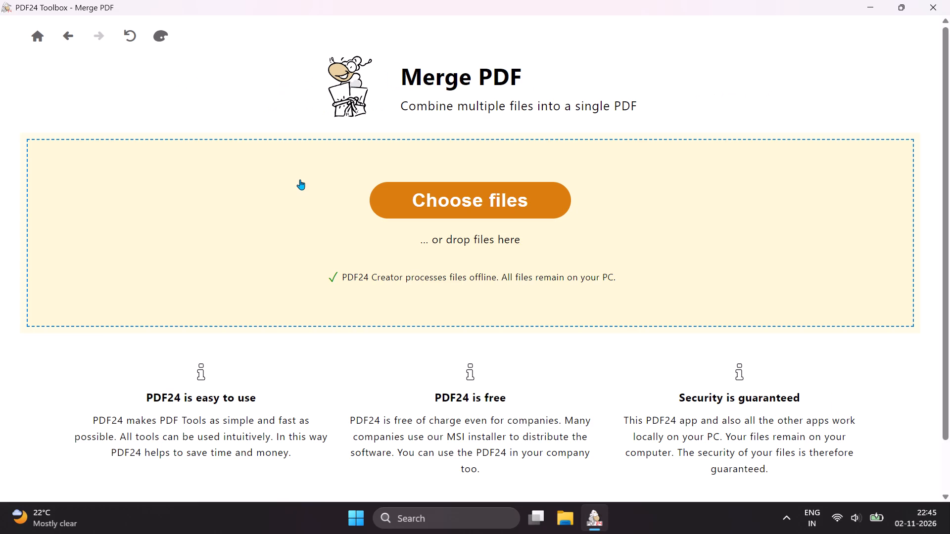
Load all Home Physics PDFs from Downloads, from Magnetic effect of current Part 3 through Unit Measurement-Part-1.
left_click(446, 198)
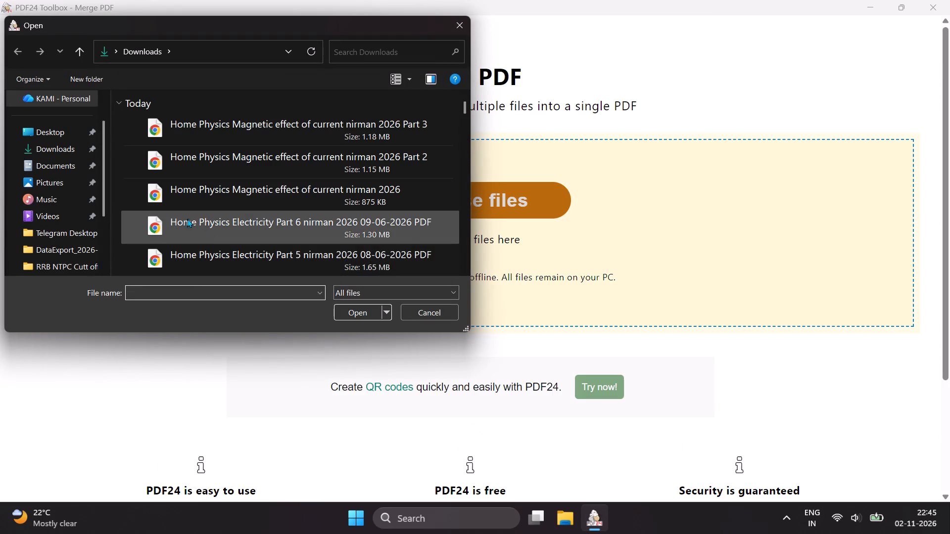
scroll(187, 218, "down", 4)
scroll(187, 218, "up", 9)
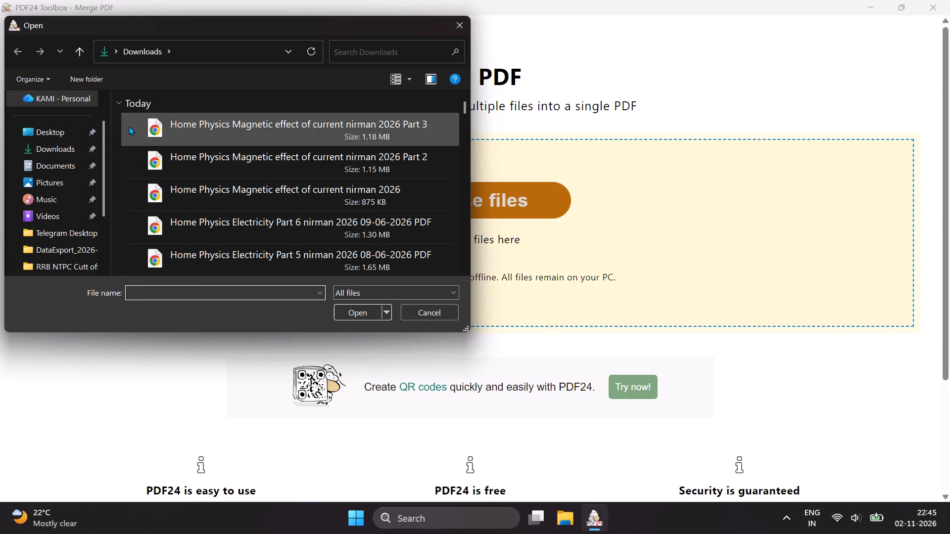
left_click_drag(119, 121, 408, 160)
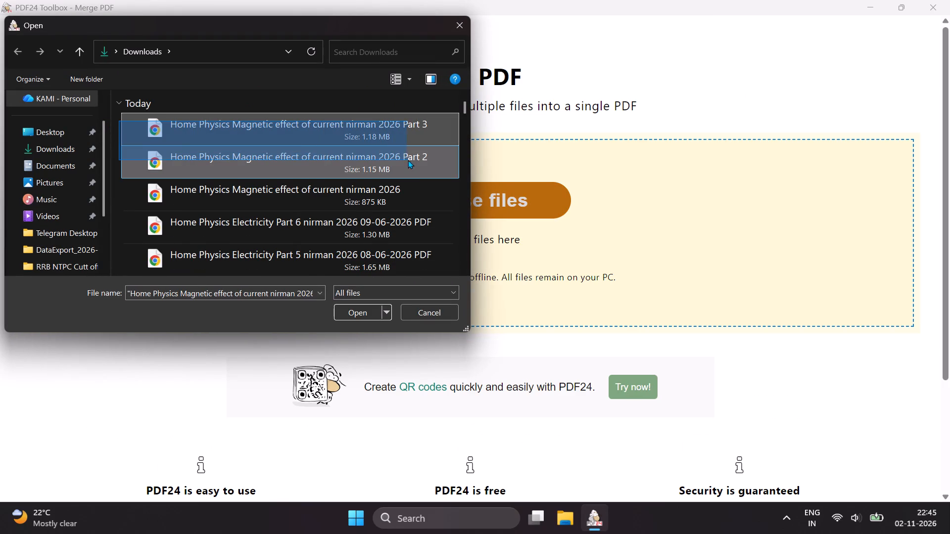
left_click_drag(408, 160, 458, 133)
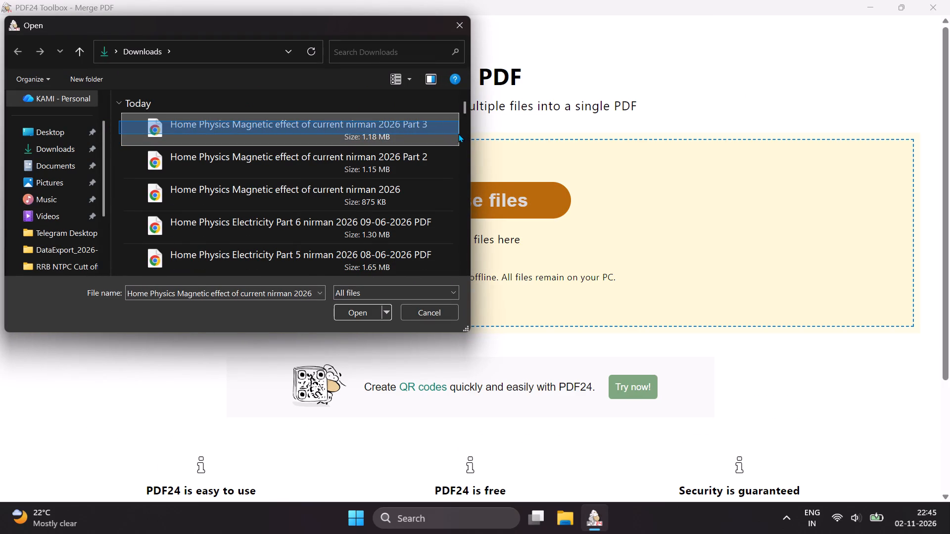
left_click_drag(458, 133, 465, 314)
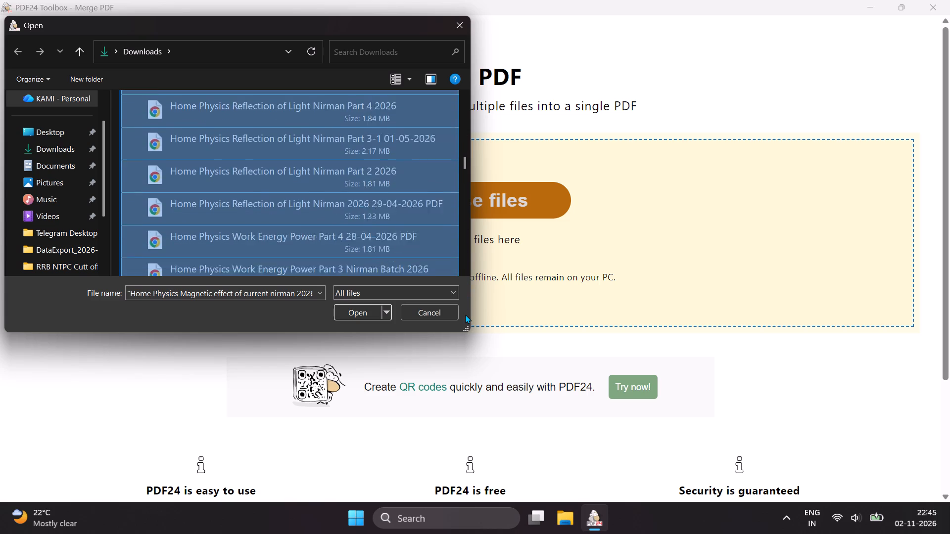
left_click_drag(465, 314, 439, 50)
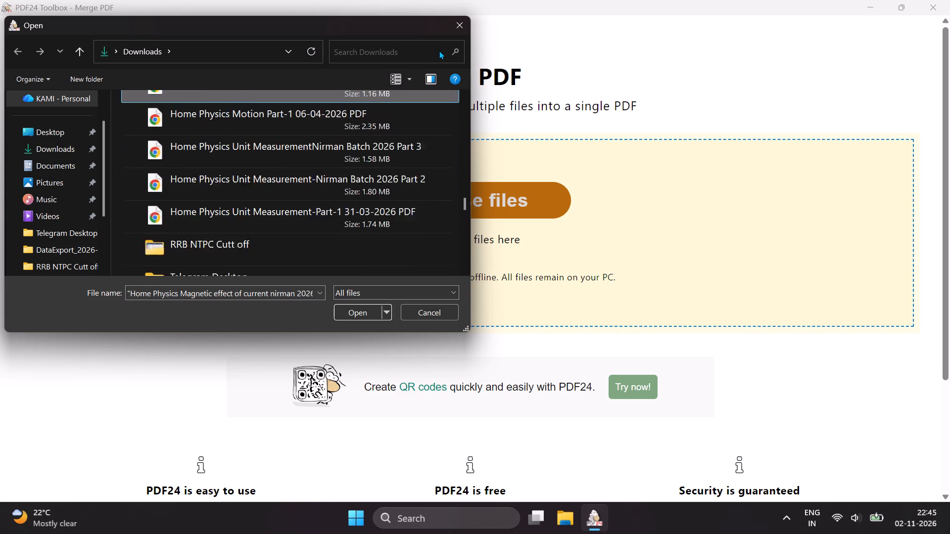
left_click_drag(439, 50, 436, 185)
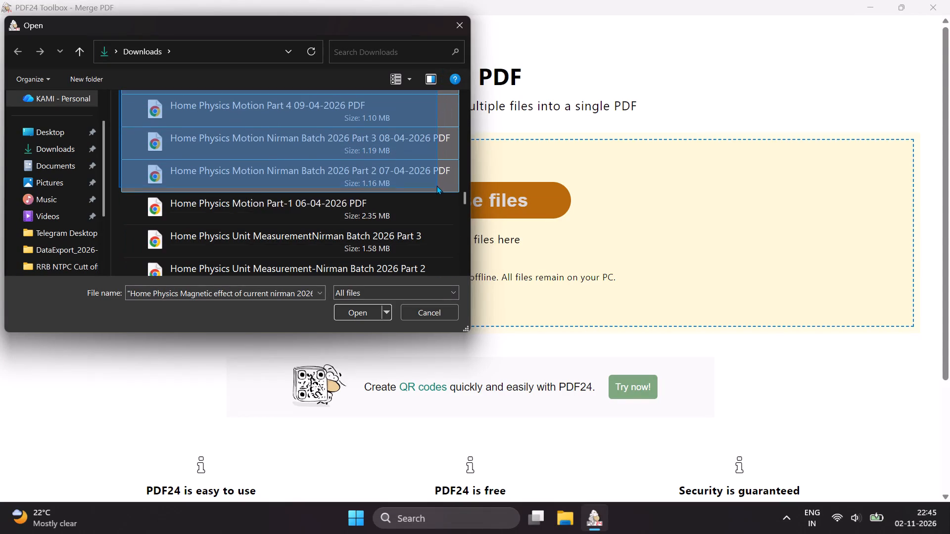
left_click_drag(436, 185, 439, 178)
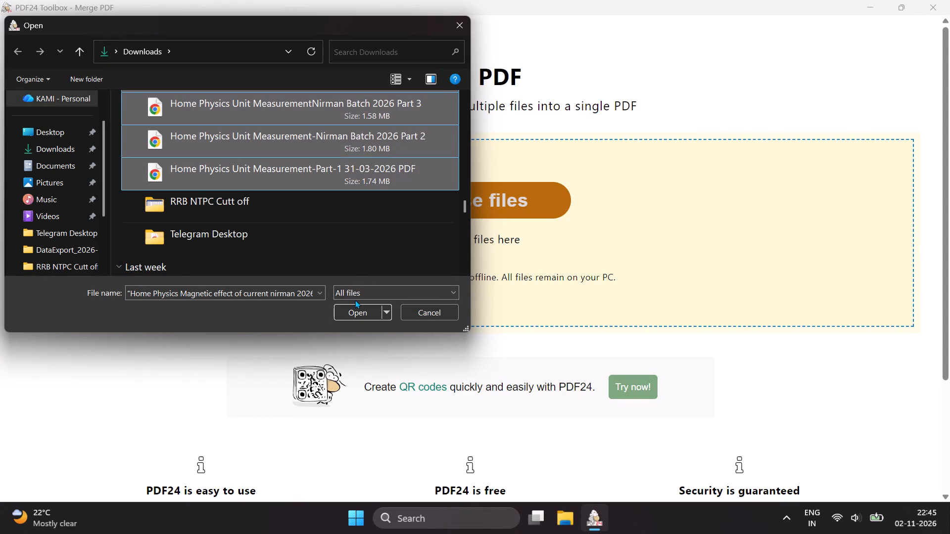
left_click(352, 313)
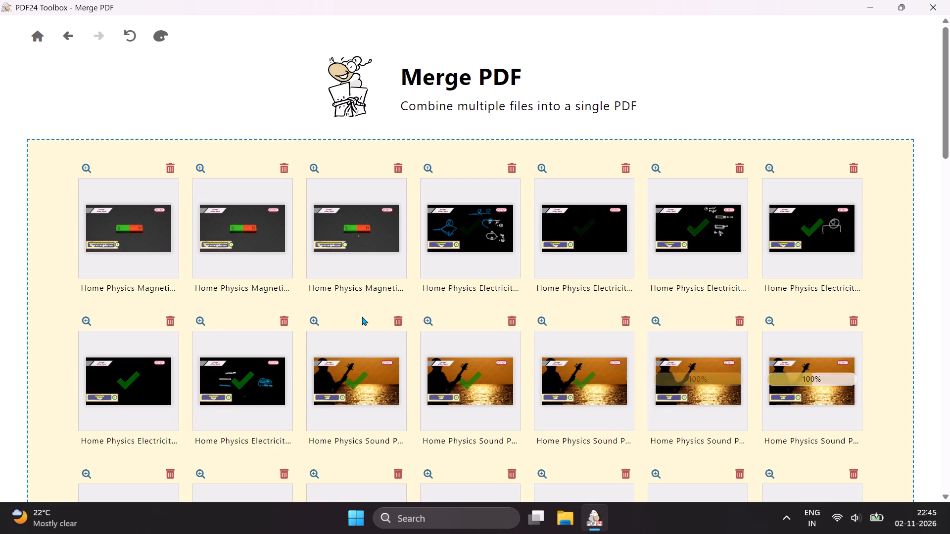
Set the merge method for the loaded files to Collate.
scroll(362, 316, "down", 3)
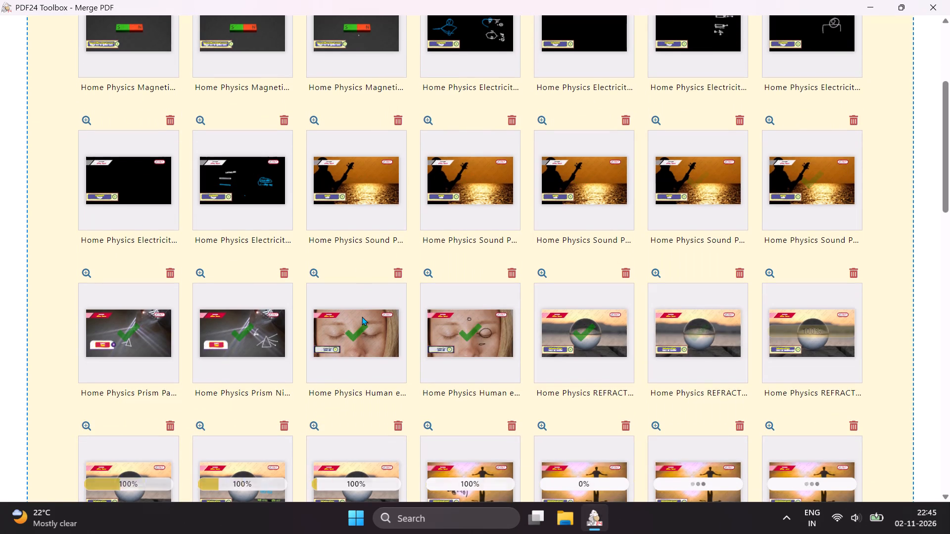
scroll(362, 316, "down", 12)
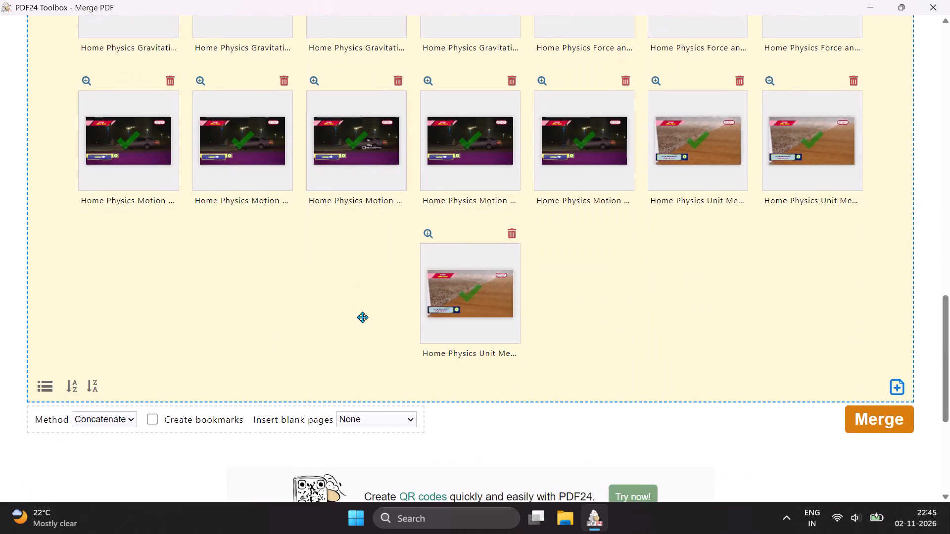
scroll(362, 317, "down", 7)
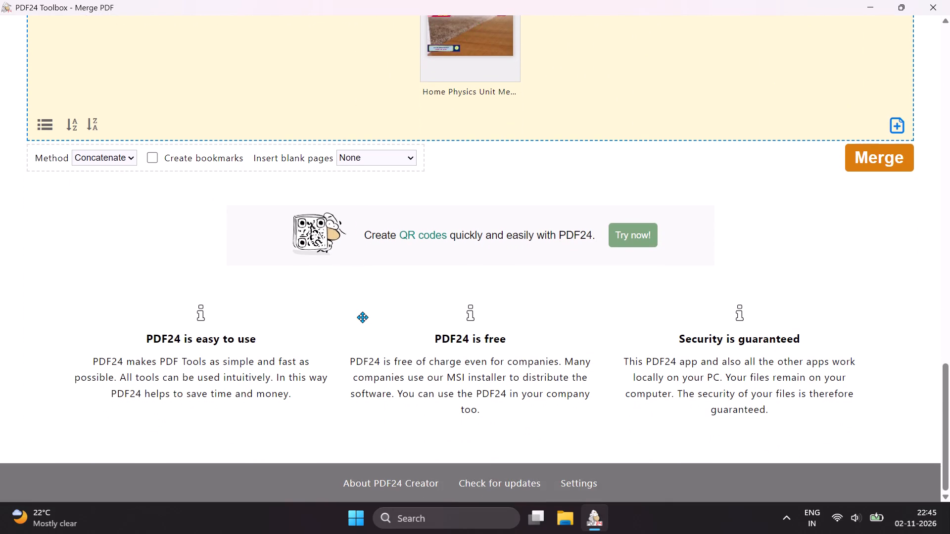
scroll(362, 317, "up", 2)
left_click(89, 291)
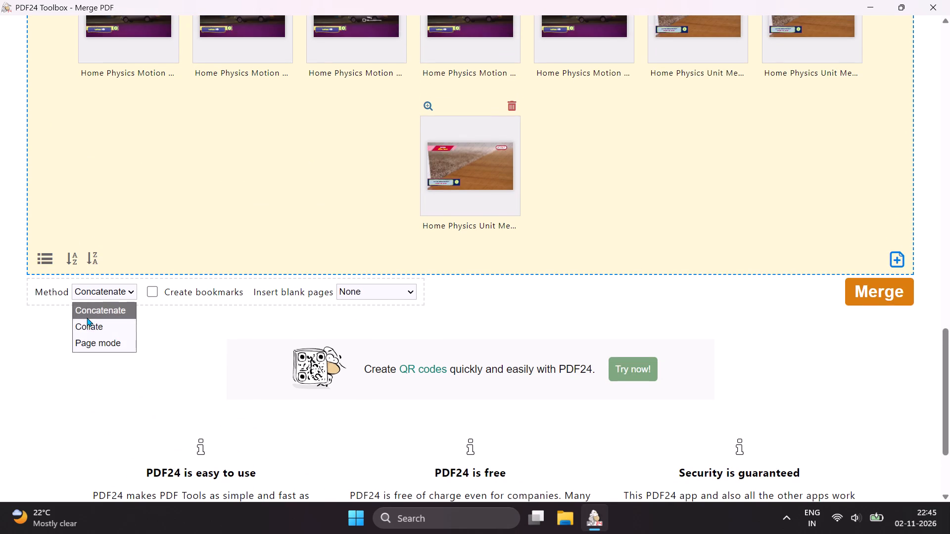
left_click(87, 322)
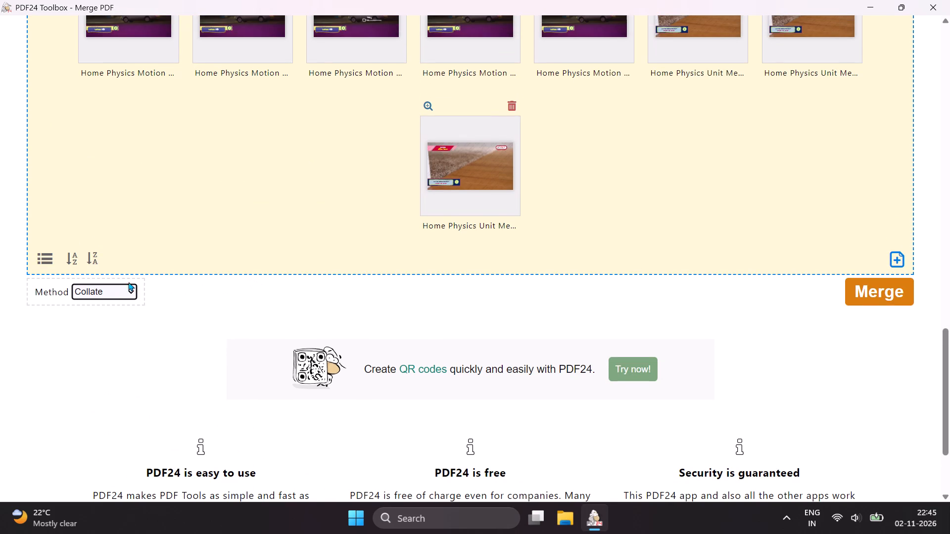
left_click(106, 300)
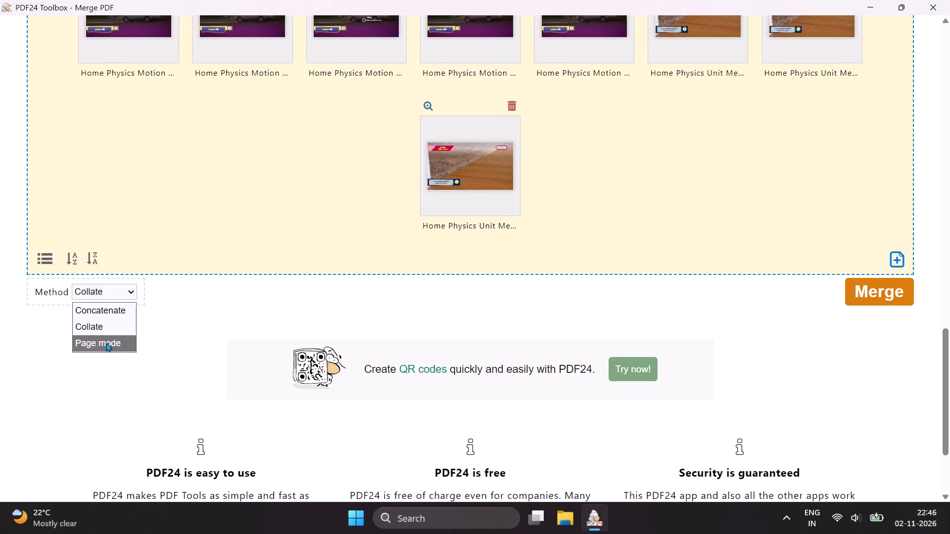
Look through the loaded file thumbnails and preview the first Magnetic effect of current PDF.
scroll(302, 326, "up", 4)
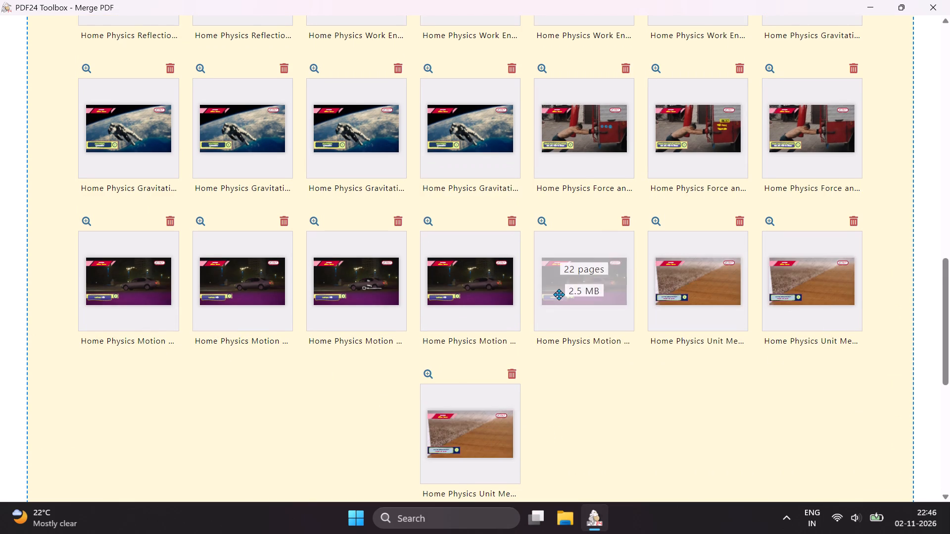
scroll(169, 402, "down", 5)
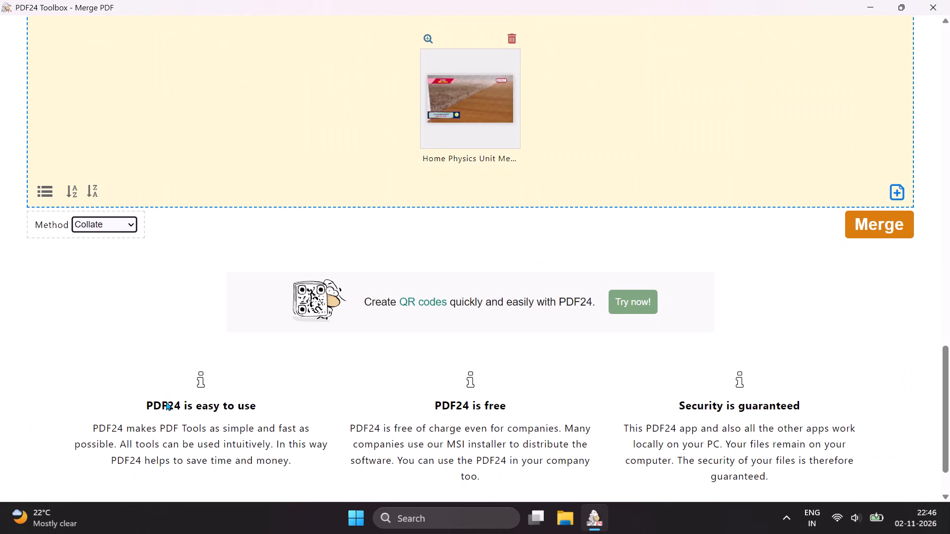
scroll(149, 328, "up", 5)
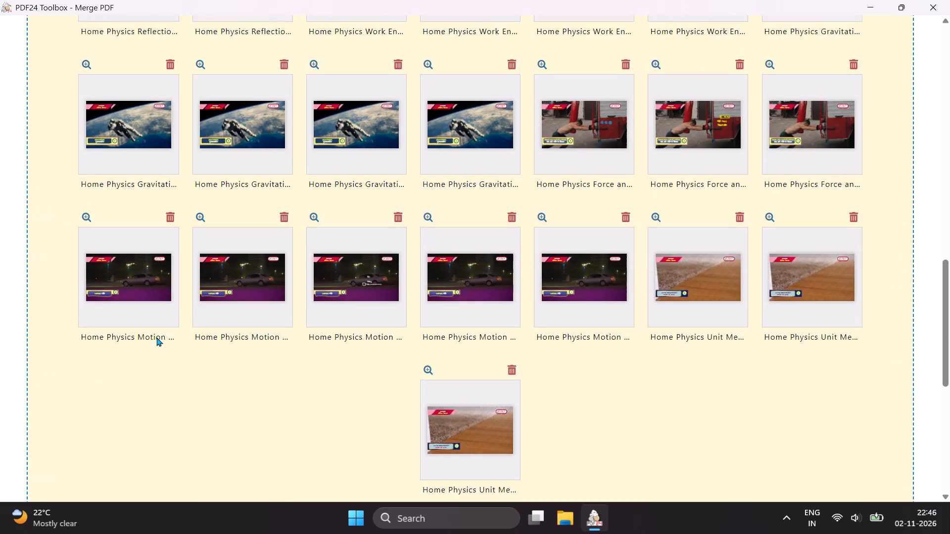
scroll(157, 338, "up", 13)
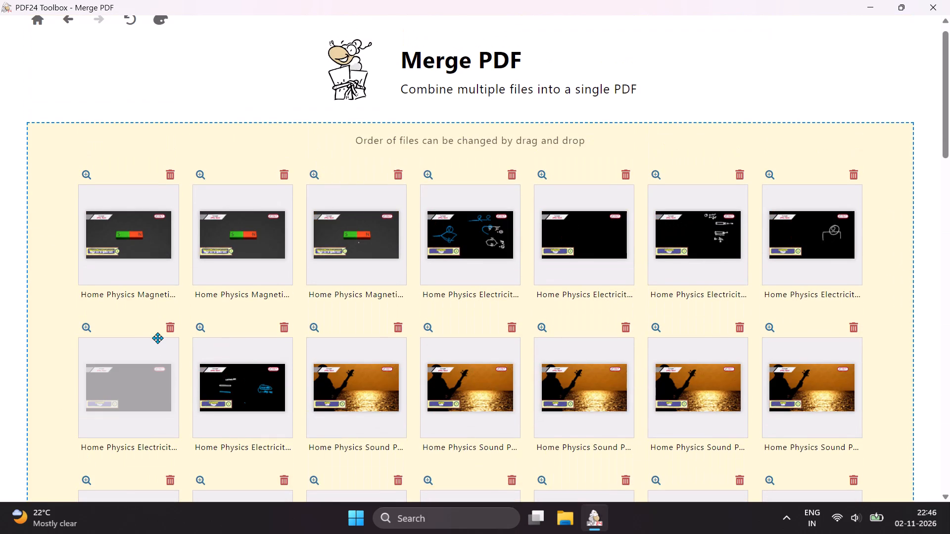
scroll(157, 338, "up", 1)
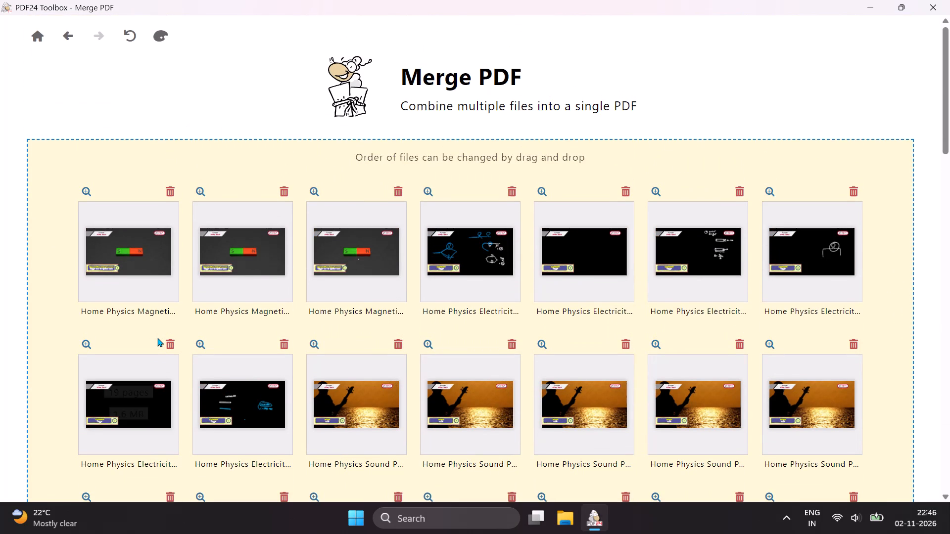
left_click(138, 268)
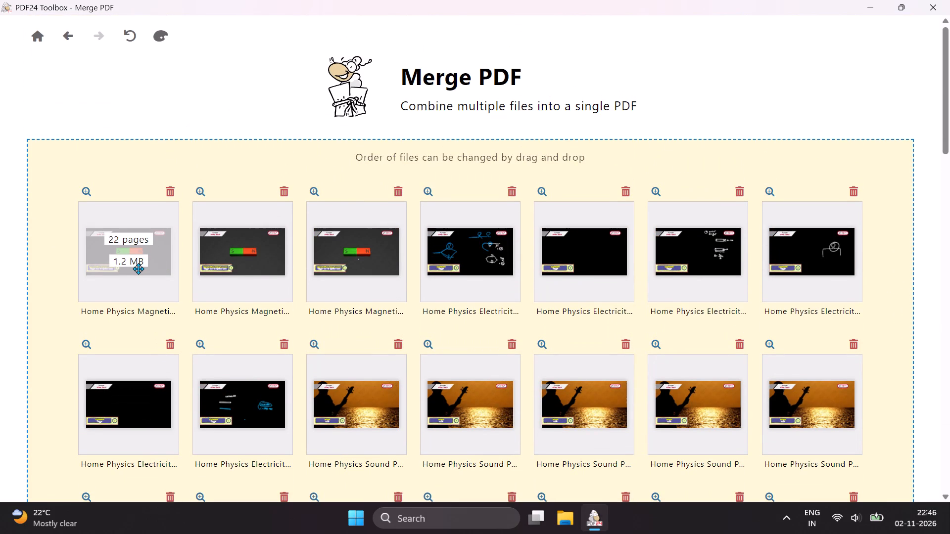
left_click(128, 257)
double_click(128, 257)
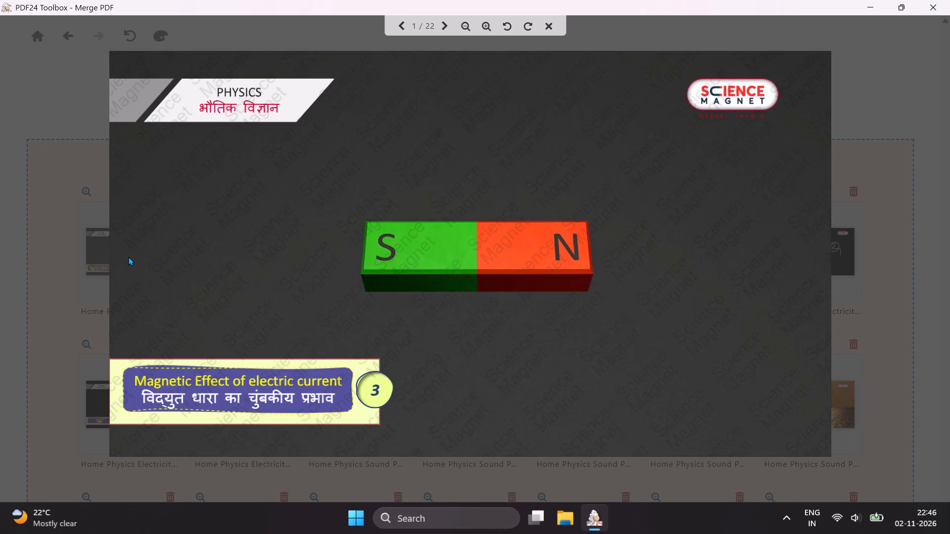
Discard the loaded files by closing PDF24 Toolbox, and reopen its Merge PDF tool through PDF24 Launcher.
left_click(936, 0)
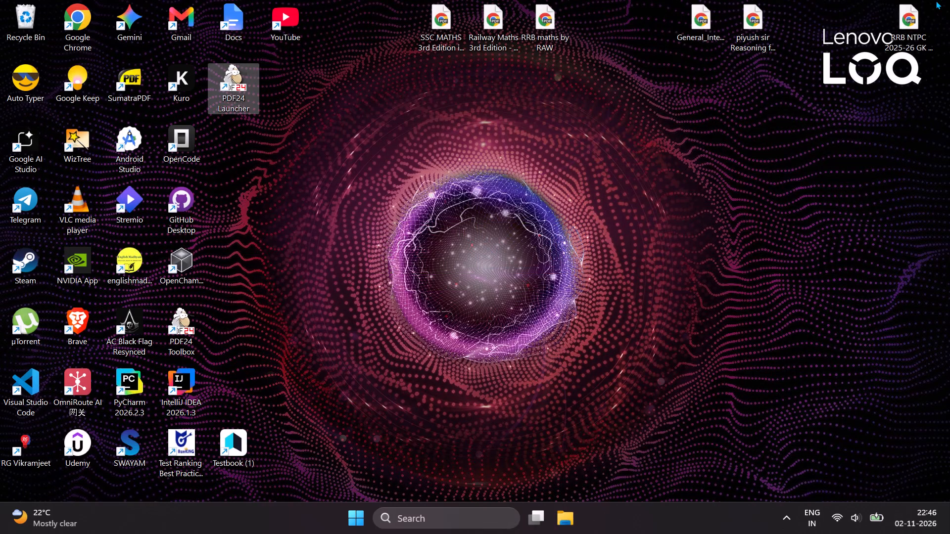
double_click(233, 80)
left_click(252, 162)
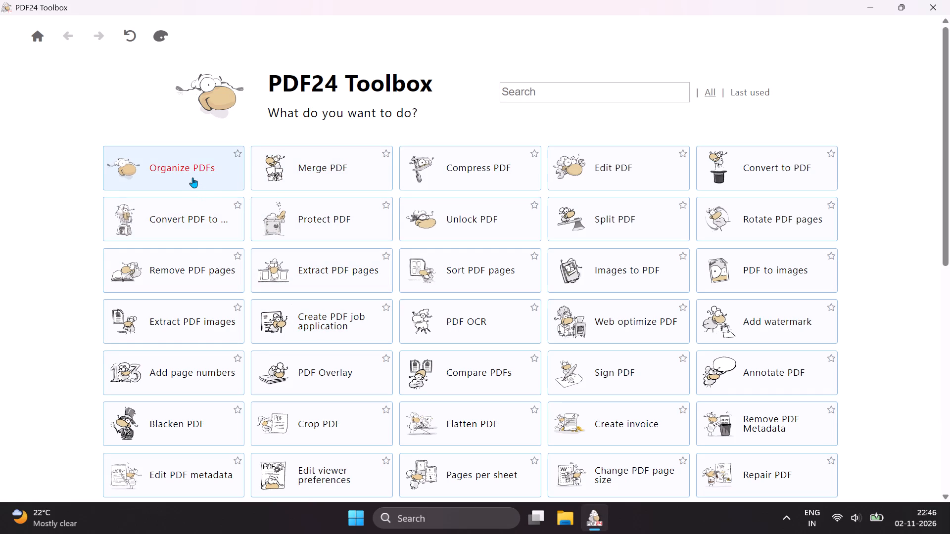
left_click(295, 167)
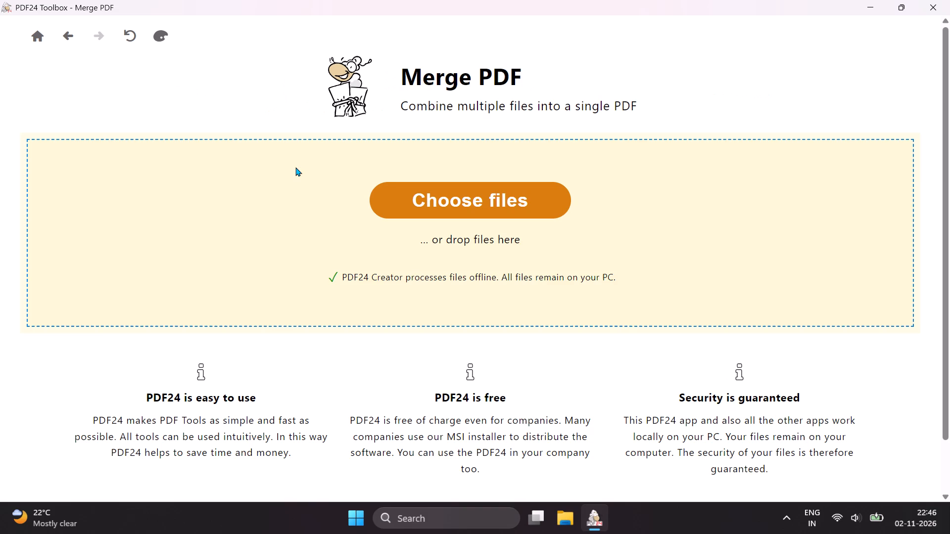
Load all Home Physics PDFs from Downloads, from Unit Measurement-Part-1 up to Magnetic effect of current Part 3, into Merge PDF.
left_click(441, 205)
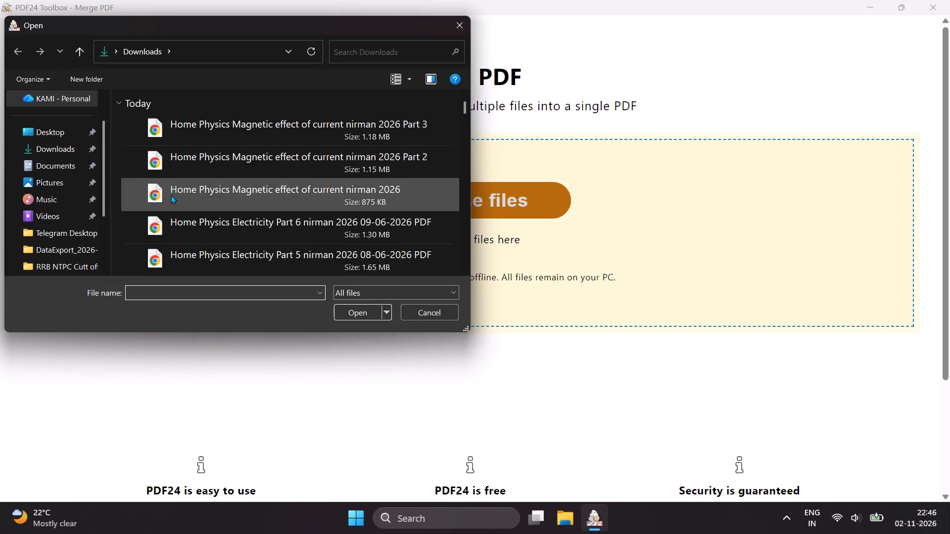
scroll(171, 195, "down", 1)
scroll(171, 195, "up", 2)
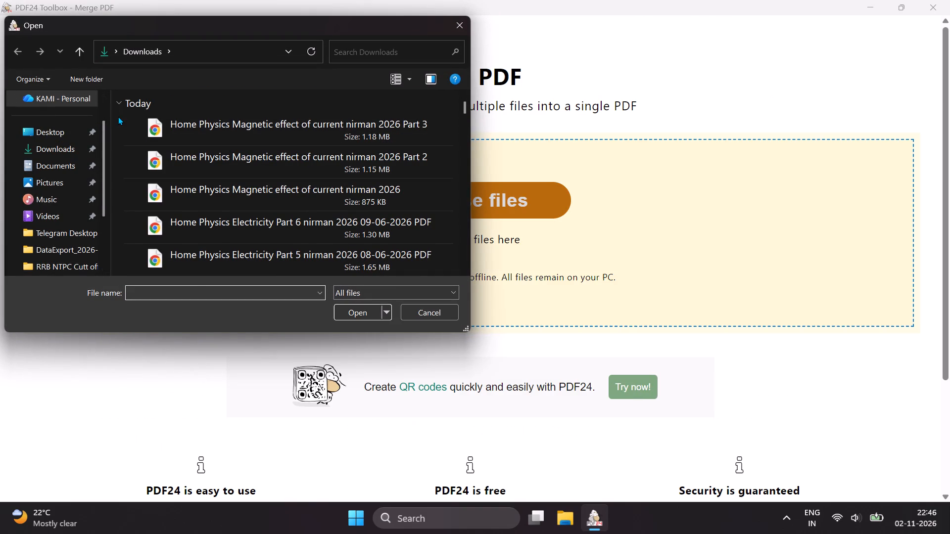
left_click_drag(118, 116, 421, 375)
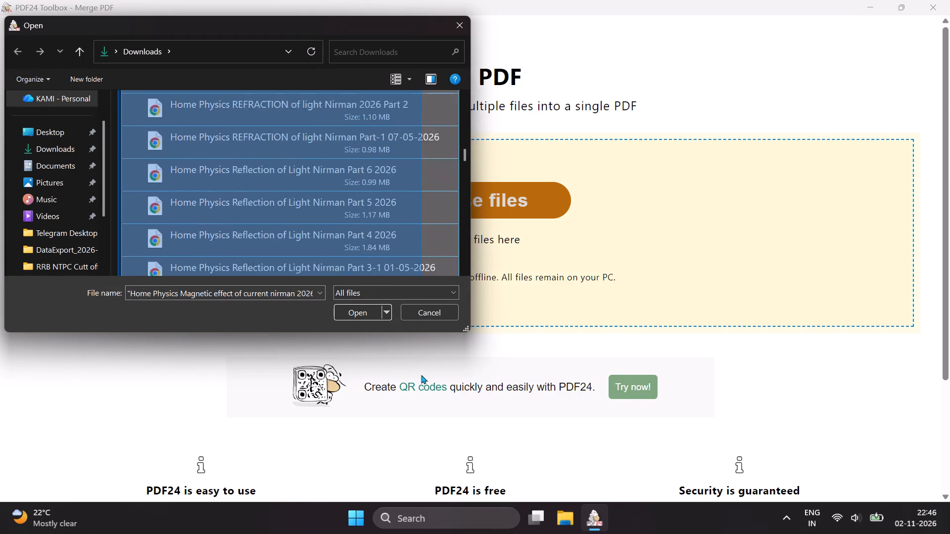
left_click_drag(421, 375, 446, 206)
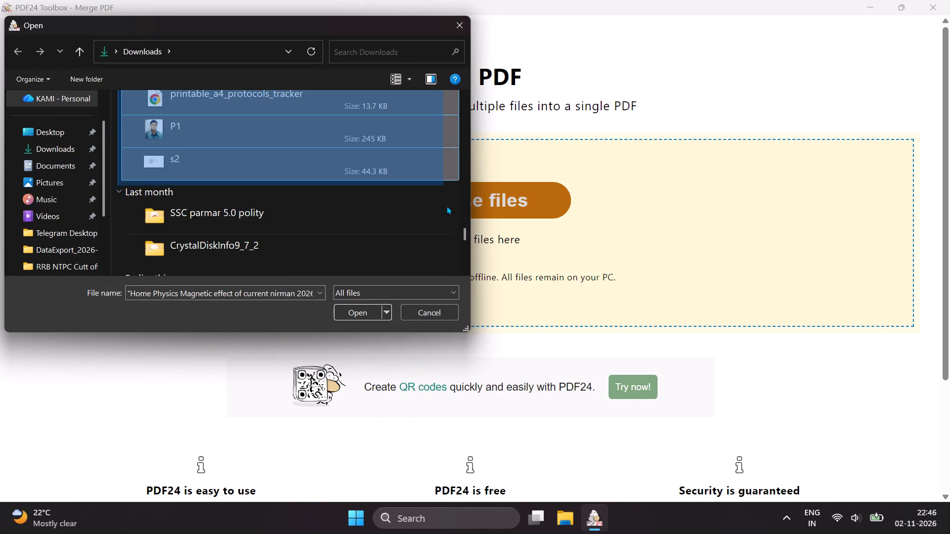
left_click_drag(446, 206, 438, 152)
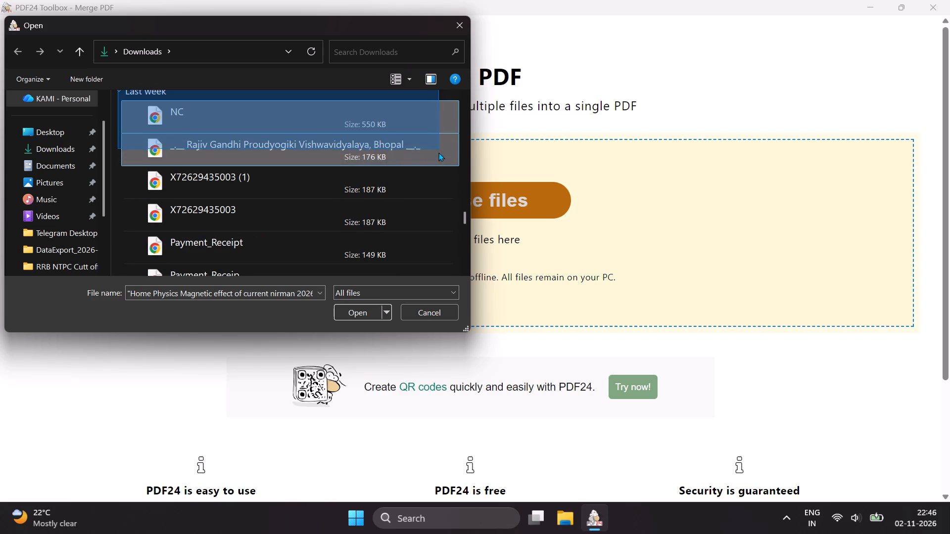
left_click_drag(438, 152, 440, 116)
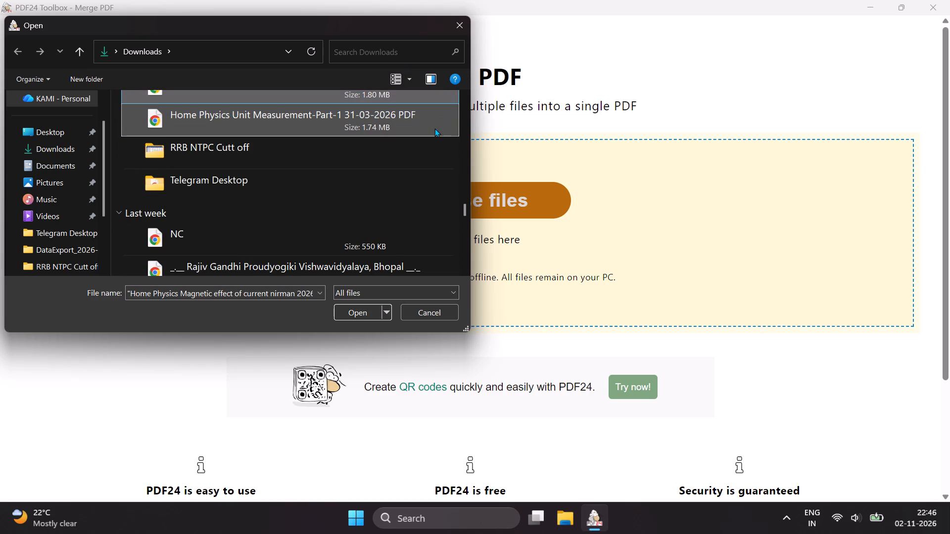
left_click(409, 78)
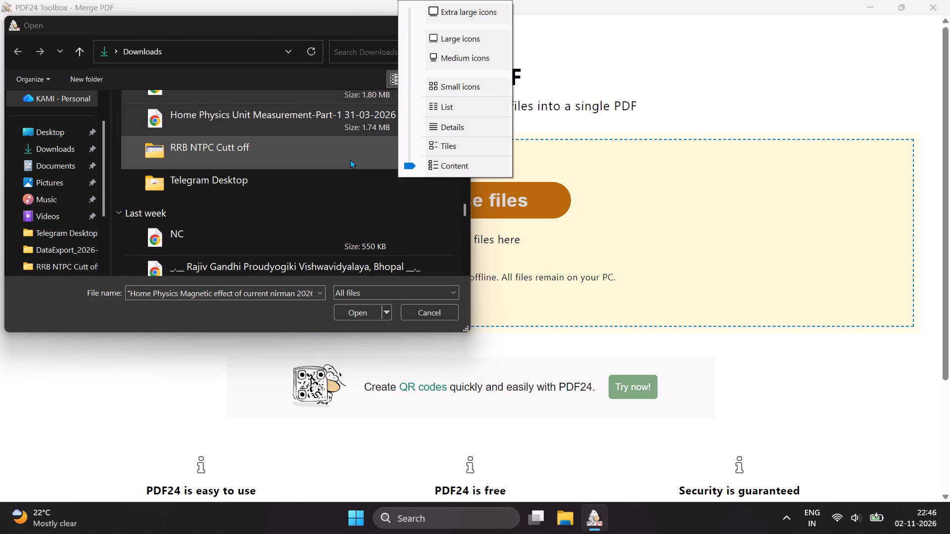
scroll(349, 162, "up", 2)
scroll(435, 84, "up", 3)
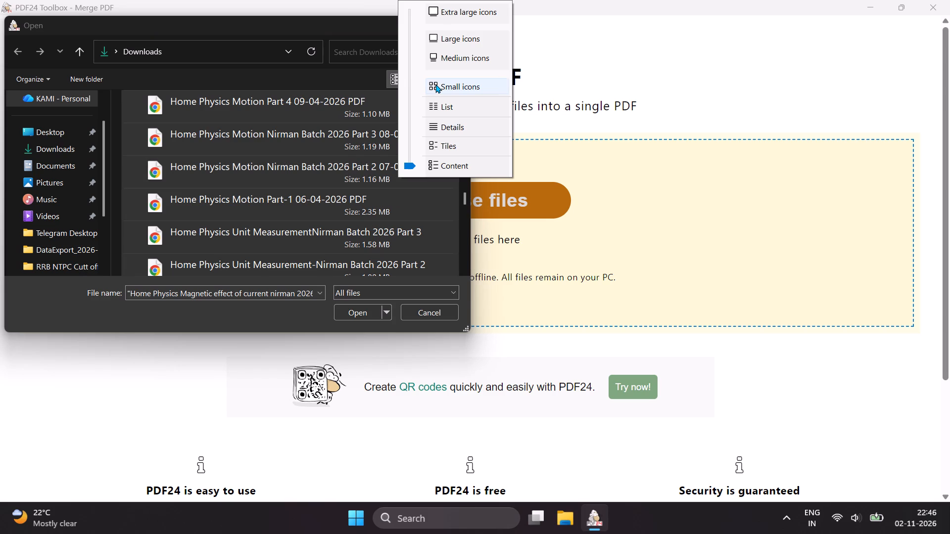
left_click(438, 163)
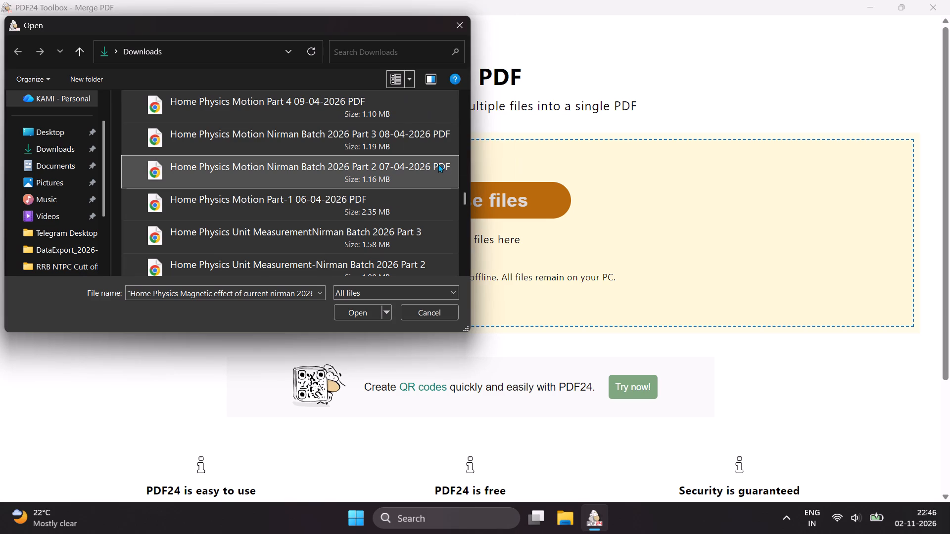
scroll(311, 193, "down", 4)
scroll(308, 193, "up", 3)
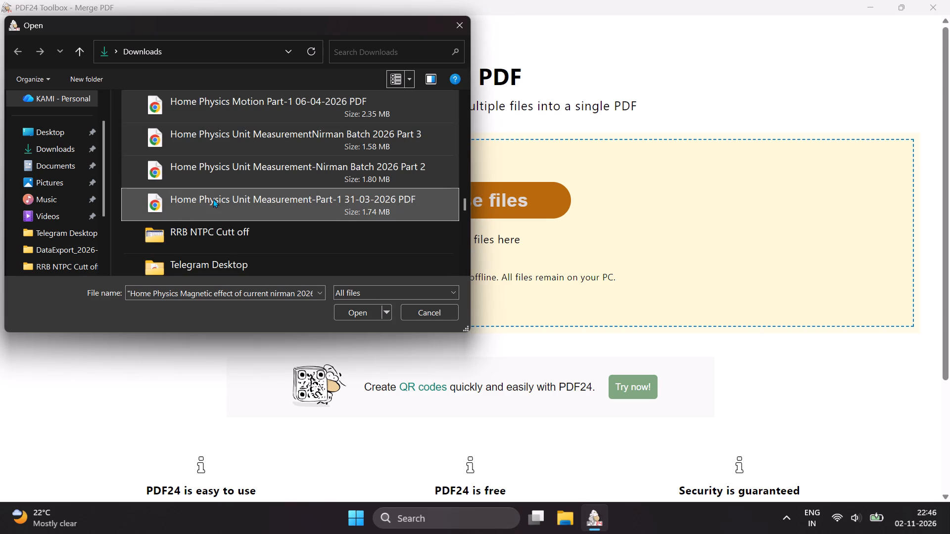
left_click(112, 202)
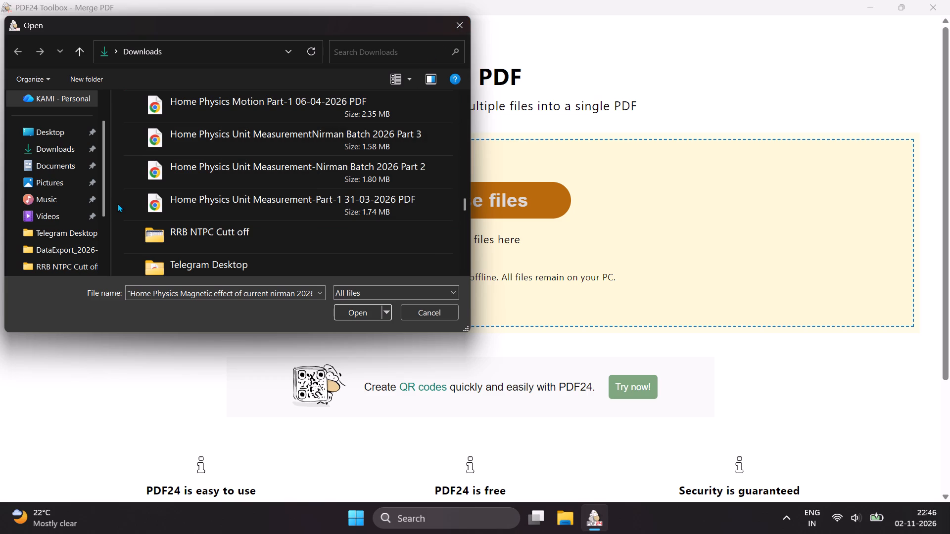
left_click_drag(117, 203, 322, 119)
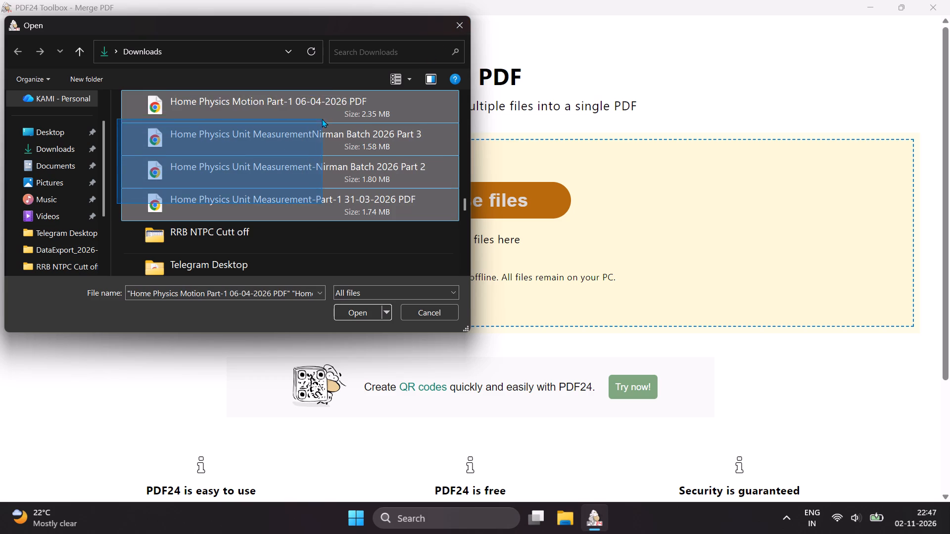
left_click_drag(322, 119, 333, 59)
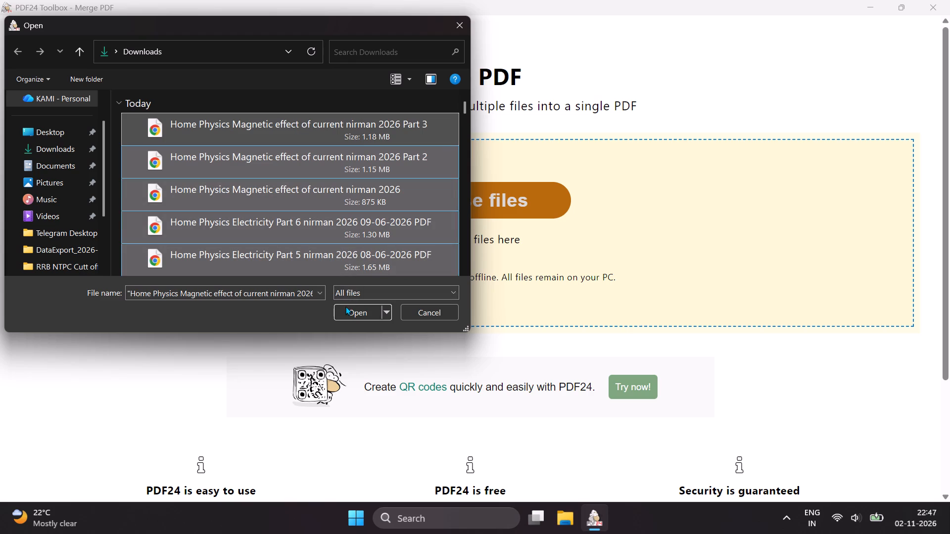
left_click(345, 308)
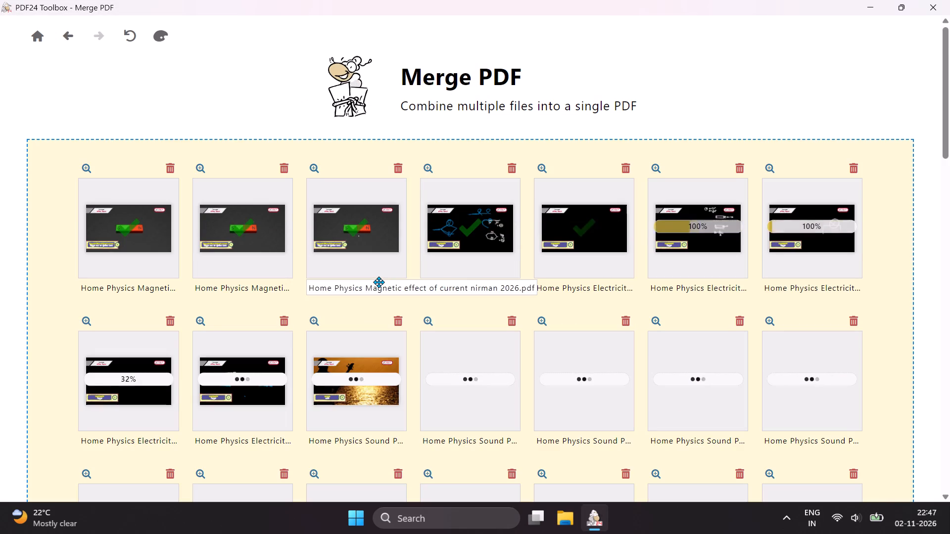
Merge the loaded files with the Concatenate method and no blank pages between them.
scroll(379, 282, "down", 17)
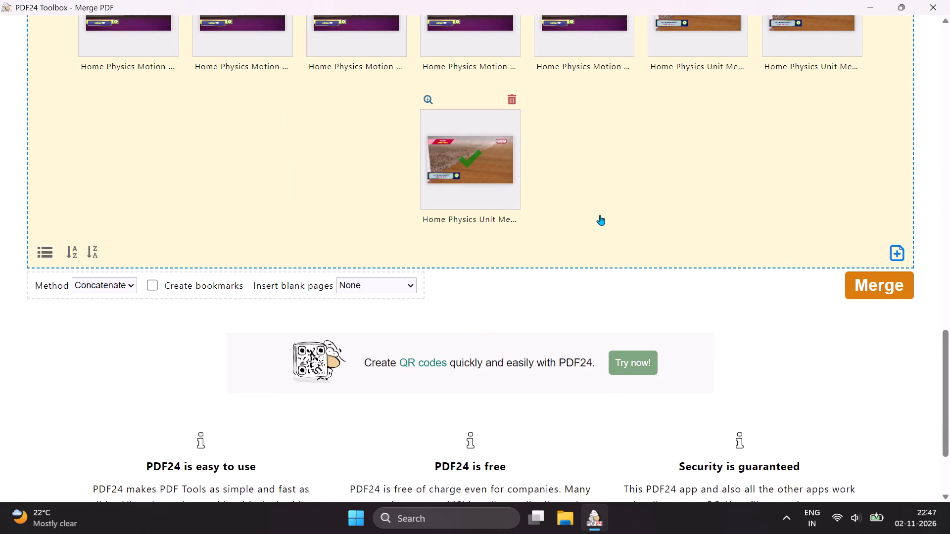
left_click(392, 281)
left_click(391, 281)
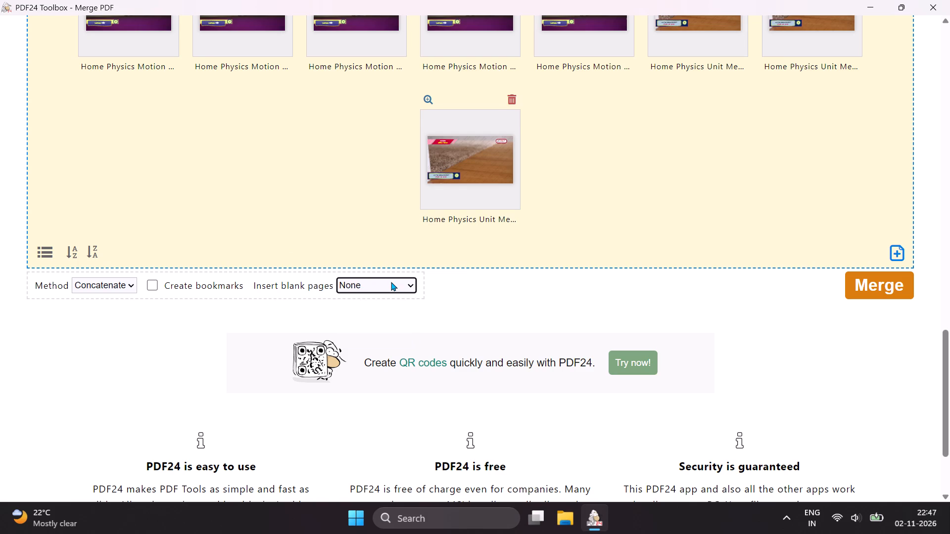
scroll(390, 282, "down", 3)
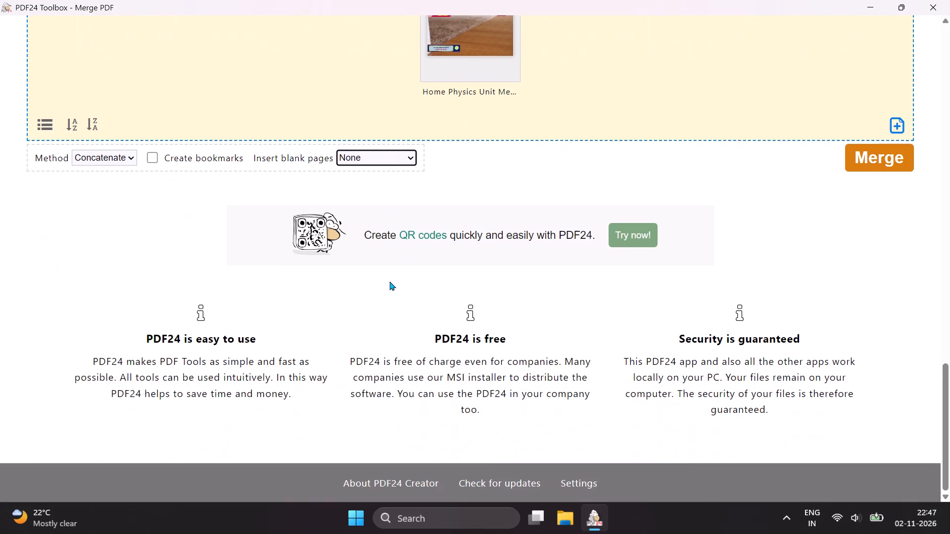
scroll(389, 280, "up", 3)
left_click(891, 362)
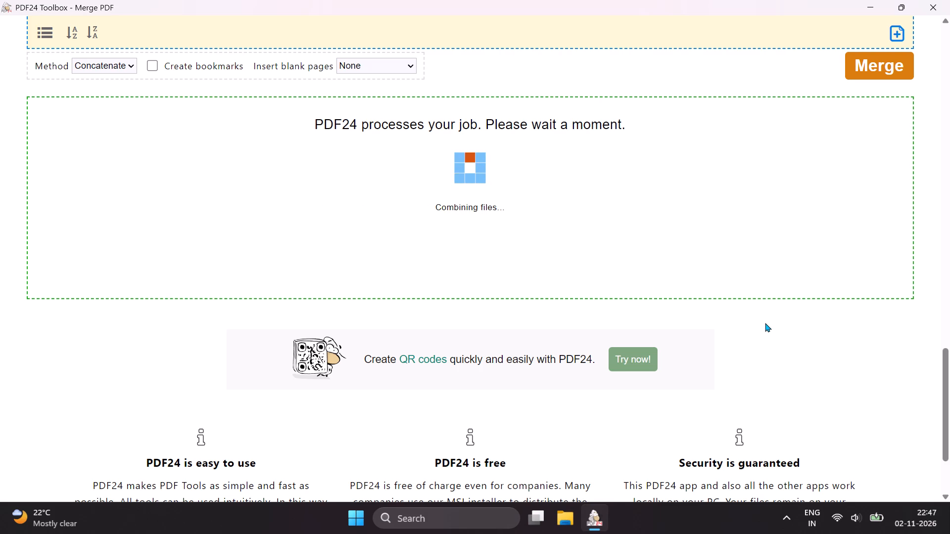
Save the merged PDF in the Documents folder under the name Physics Railway.
scroll(800, 354, "up", 4)
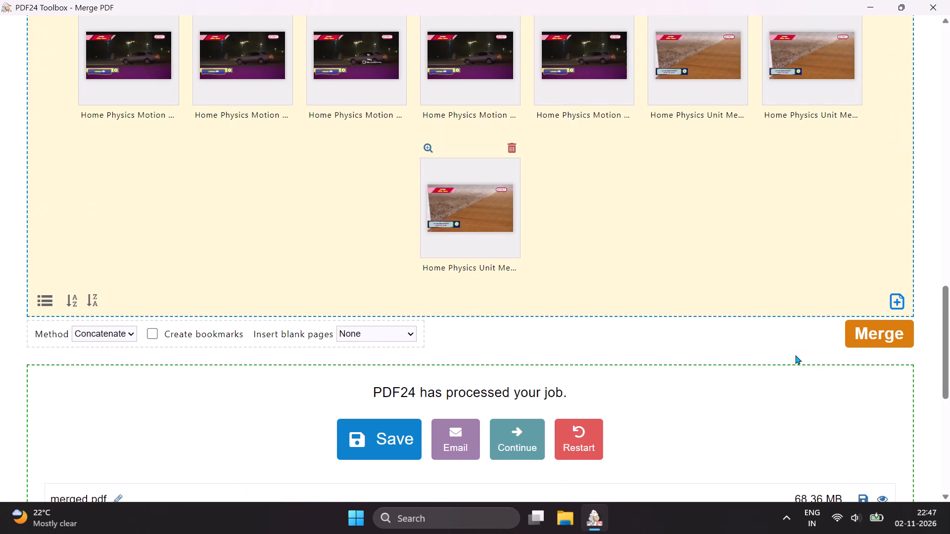
scroll(795, 355, "down", 3)
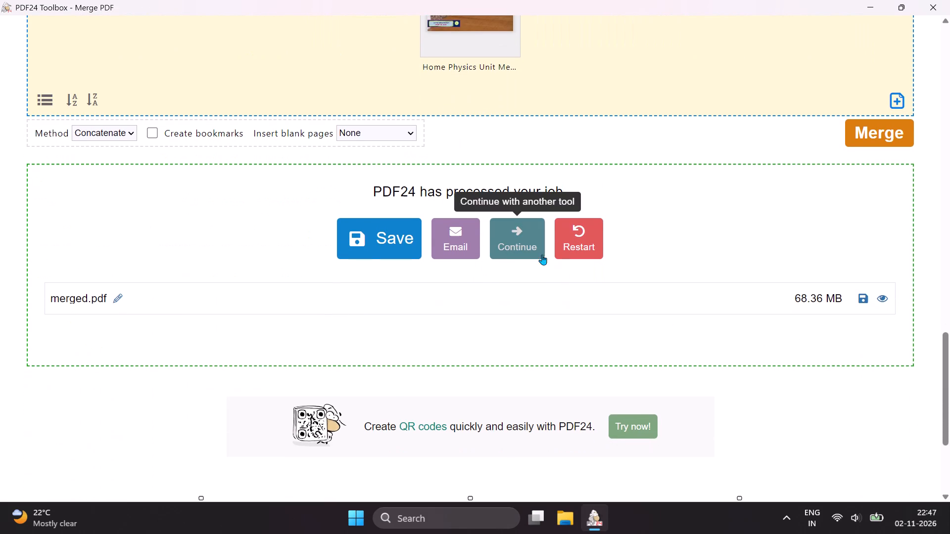
left_click(378, 239)
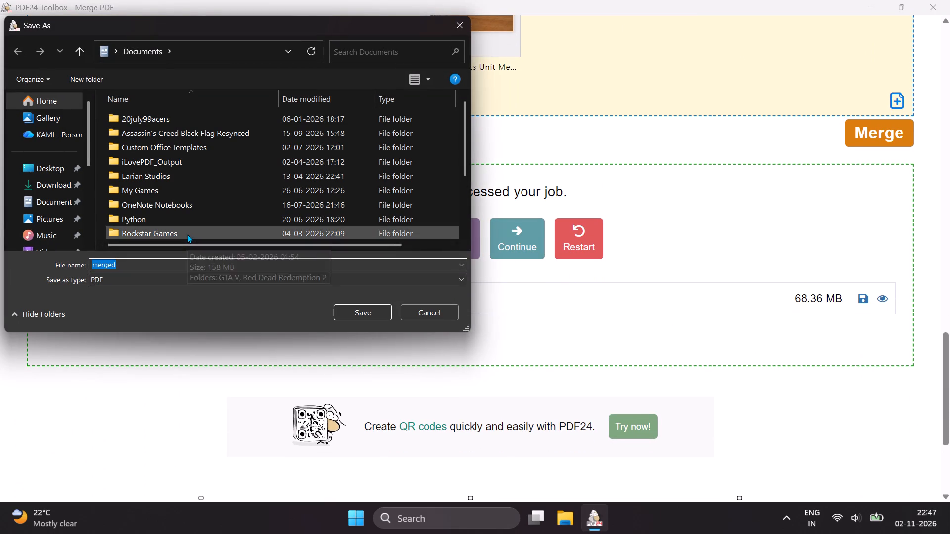
key("BackSpace")
key("shift+p")
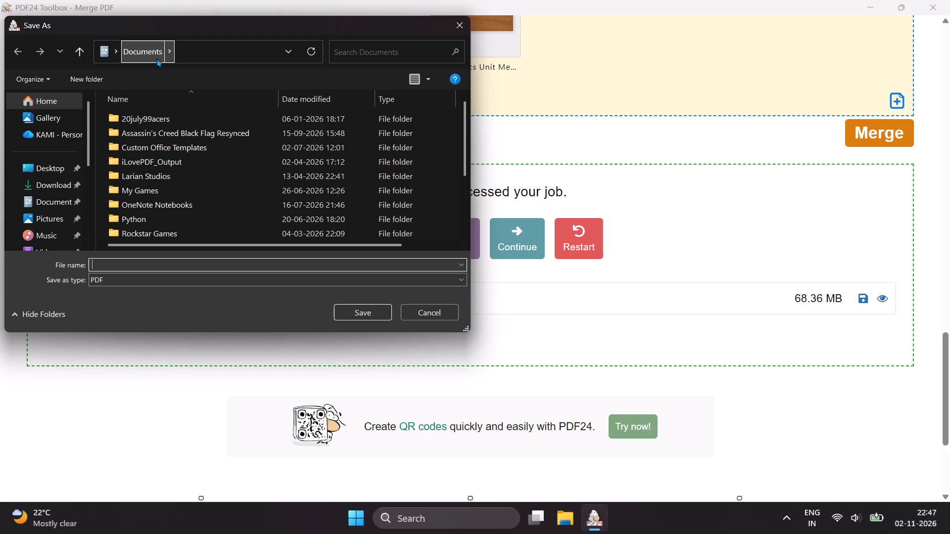
type("hy")
type("sics Railway")
left_click(366, 316)
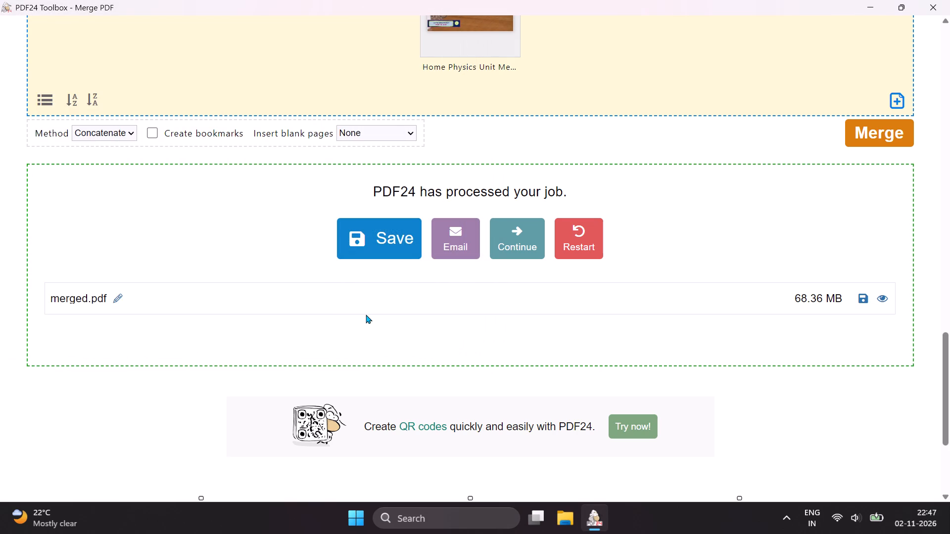
Leave the Merge PDF tool for the PDF24 Toolbox overview and open the Organize PDFs tool.
left_click(859, 7)
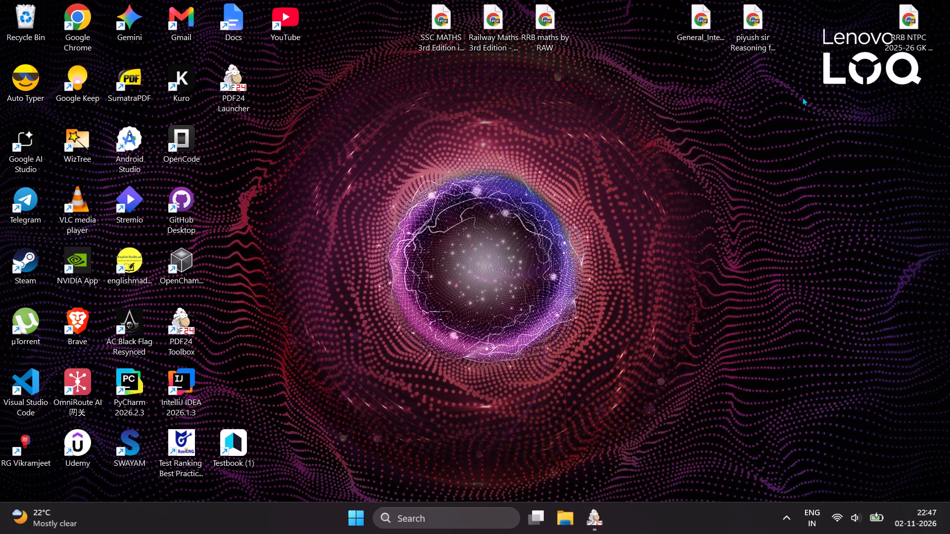
left_click(594, 516)
scroll(423, 301, "up", 4)
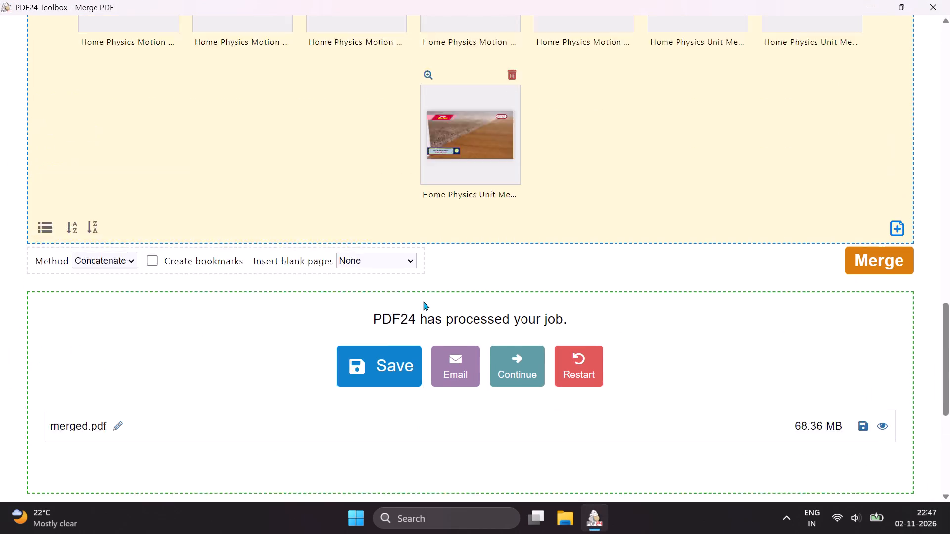
scroll(423, 301, "up", 18)
scroll(420, 298, "up", 6)
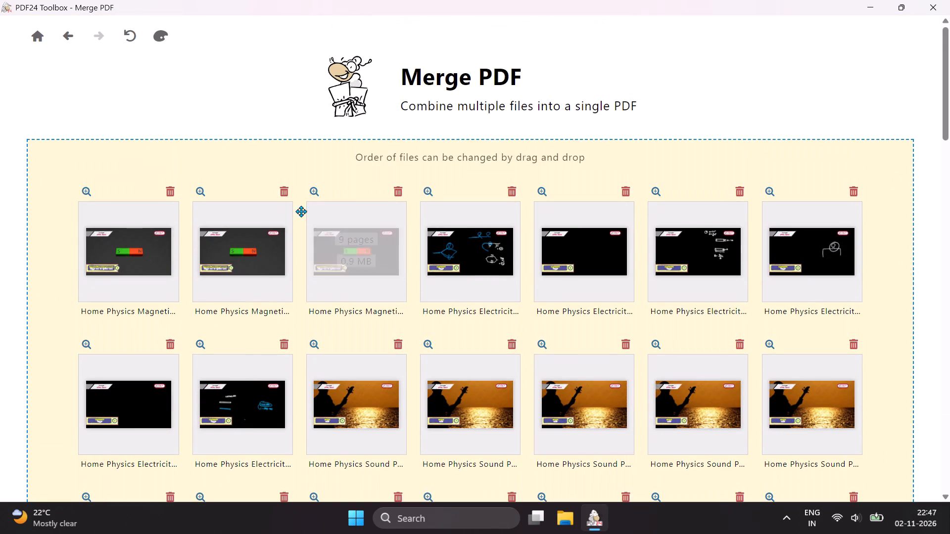
left_click(40, 36)
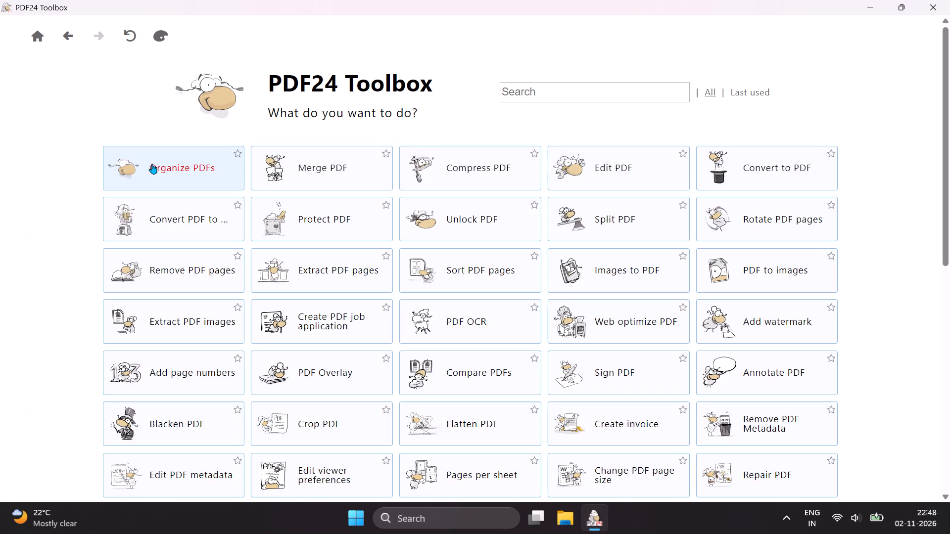
left_click(167, 167)
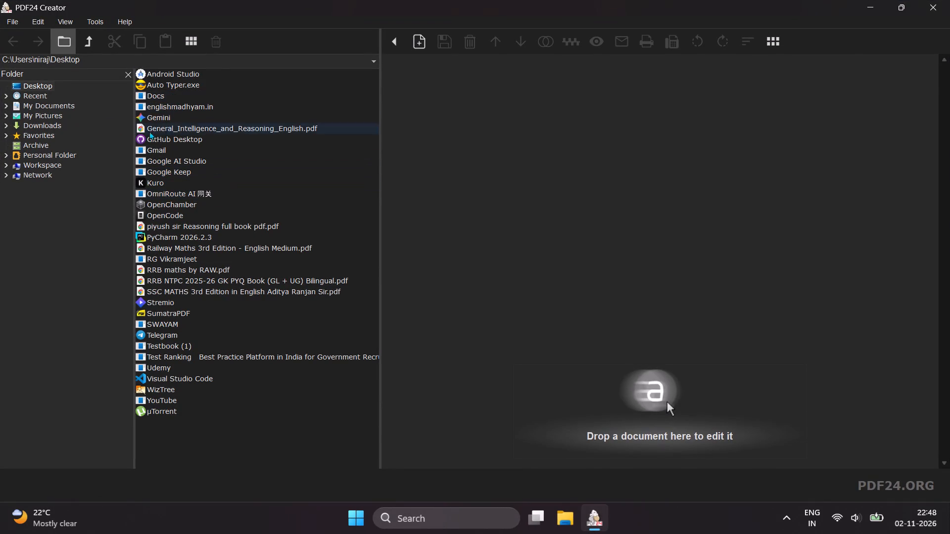
Open the Downloads folder in PDF24 Creator and look through its Home Physics PDFs.
left_click(33, 121)
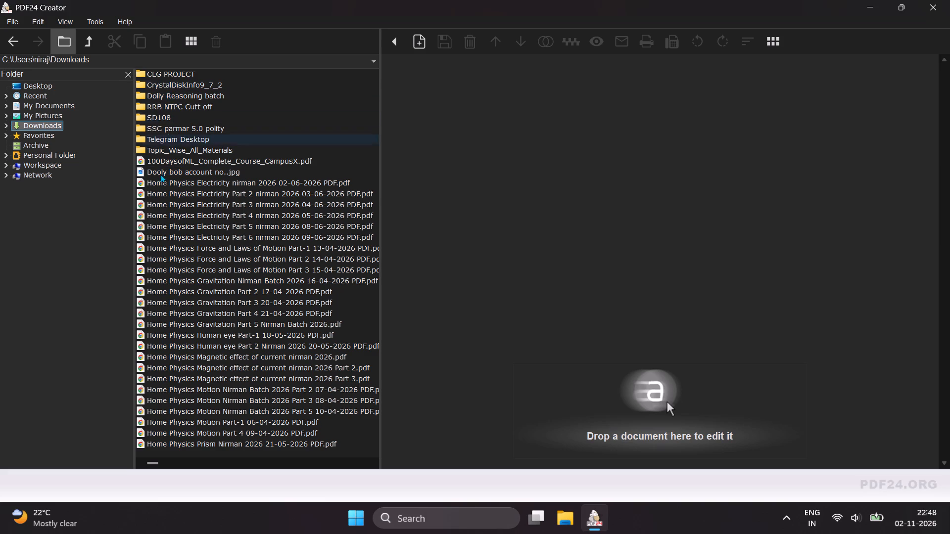
scroll(160, 212, "down", 5)
scroll(157, 223, "up", 1)
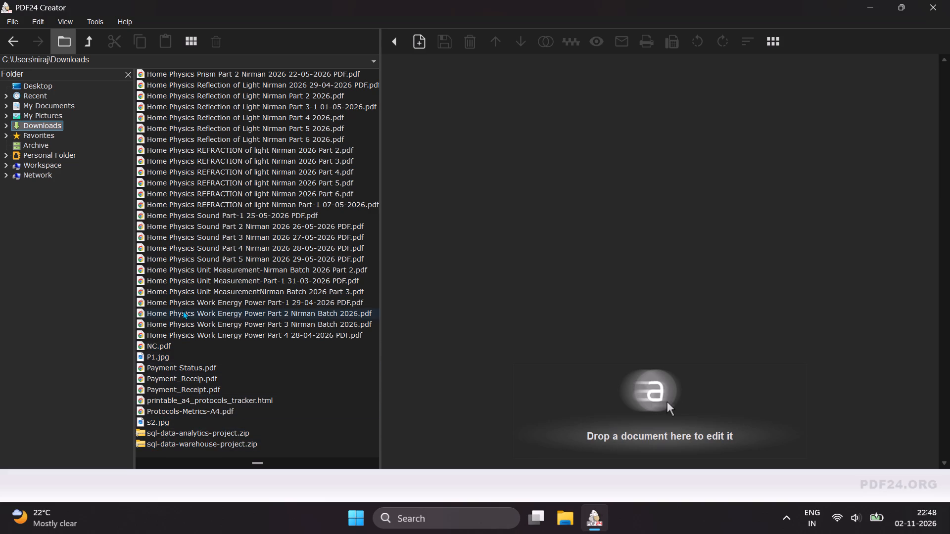
scroll(179, 189, "up", 3)
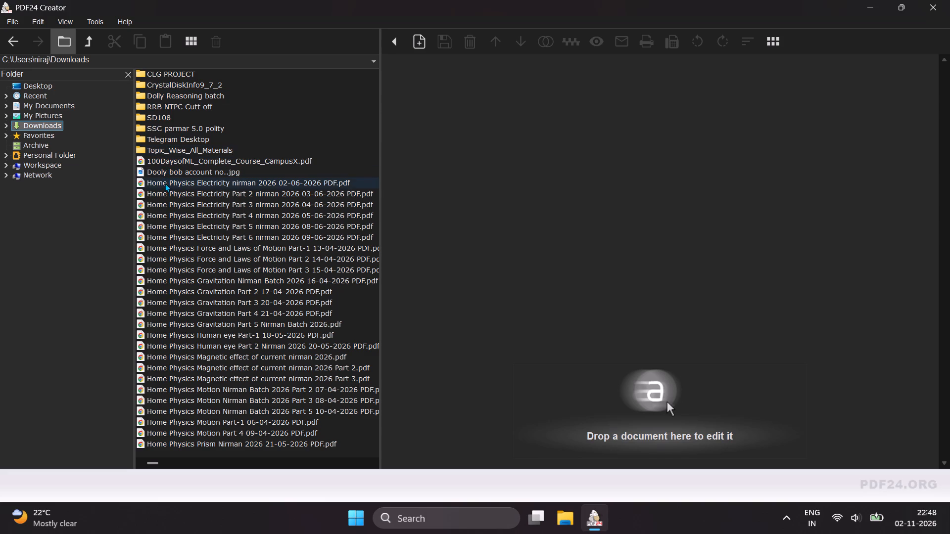
scroll(222, 428, "down", 1)
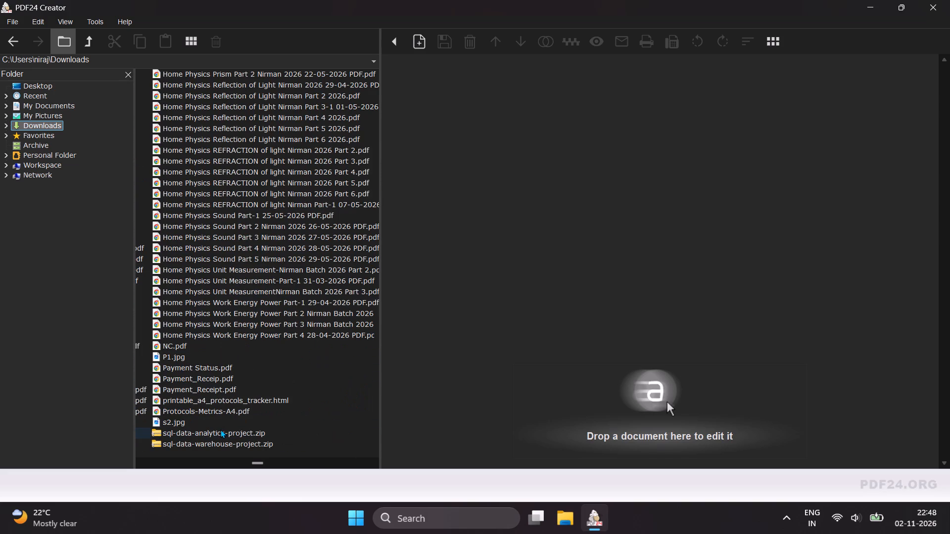
scroll(219, 429, "down", 1)
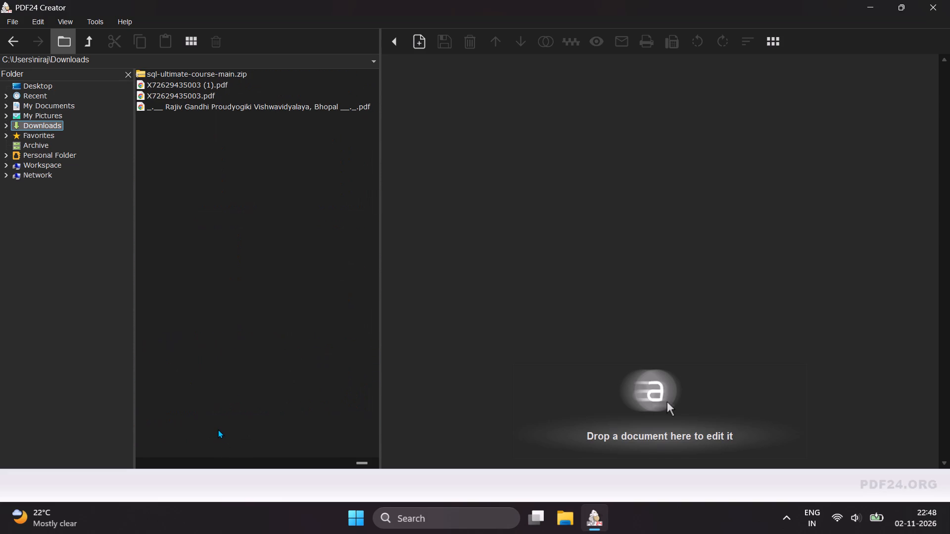
scroll(217, 429, "up", 1)
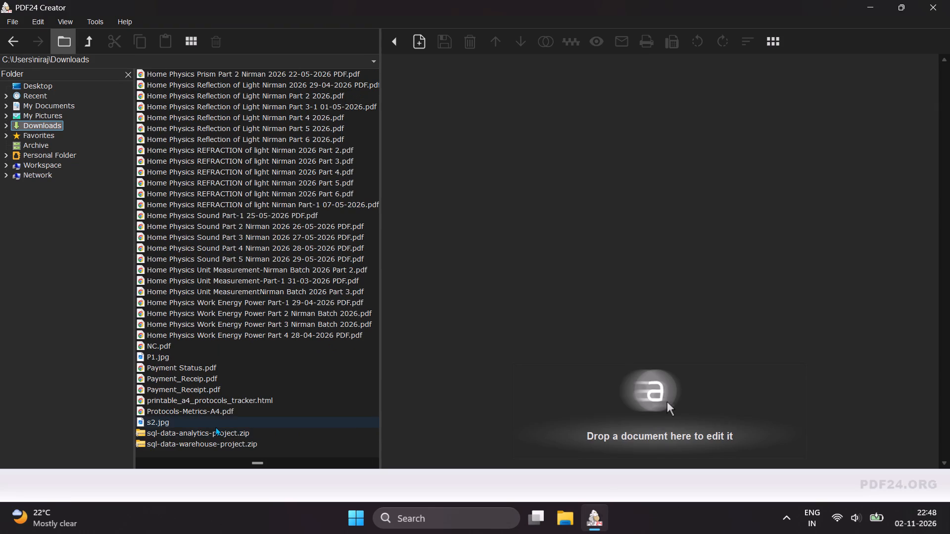
Look over the Downloads files once more and hide the folder and file browser in PDF24 Creator.
scroll(215, 427, "up", 1)
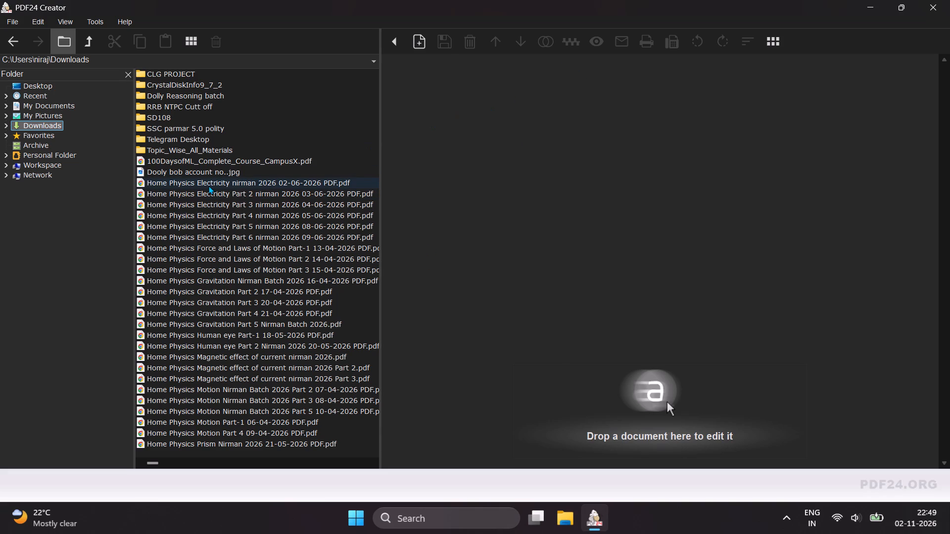
scroll(210, 345, "down", 1)
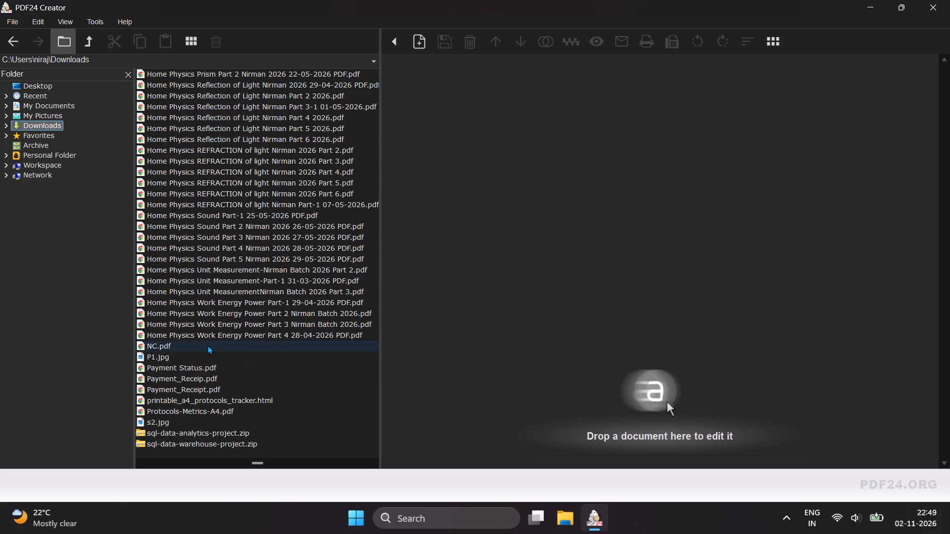
left_click_drag(209, 268, 207, 280)
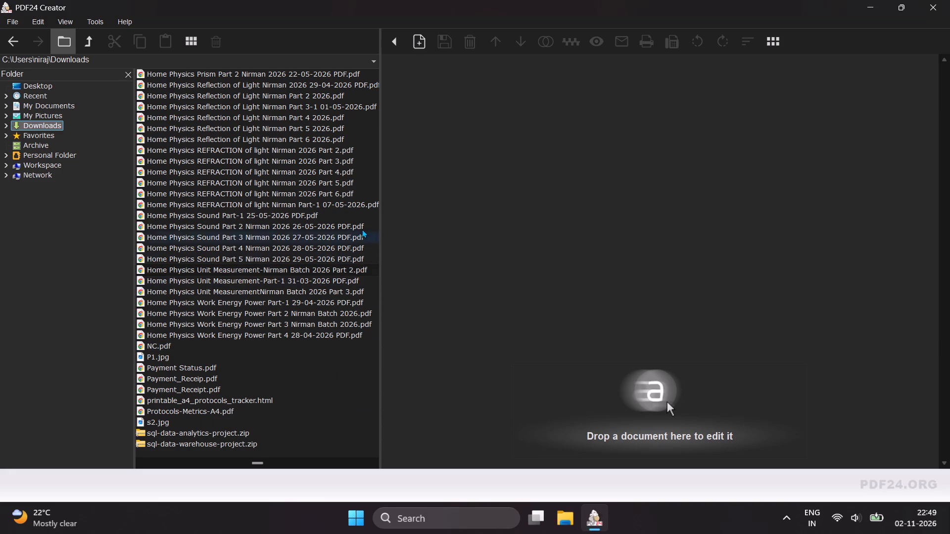
left_click(394, 36)
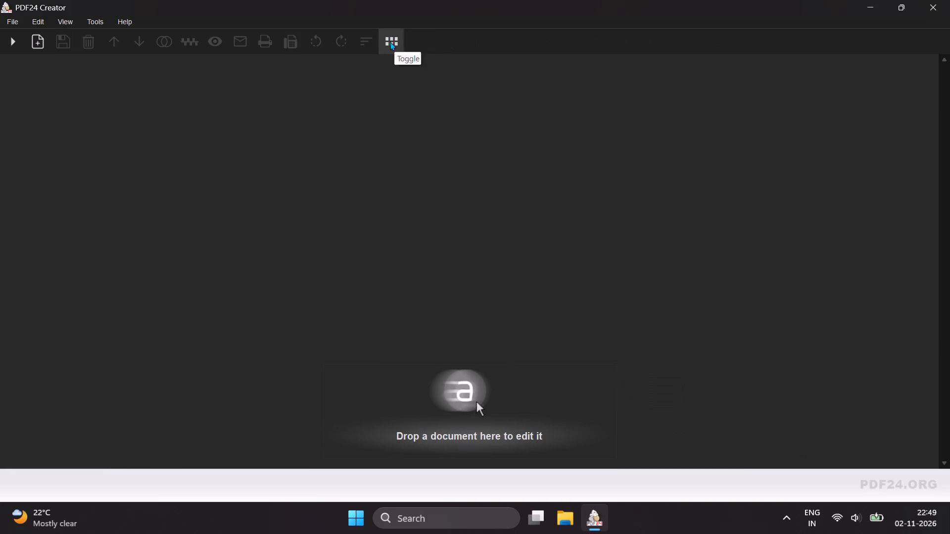
Switch to File Explorer and open the recent file Physics Railway in PDF24 Reader, just this once.
left_click(564, 514)
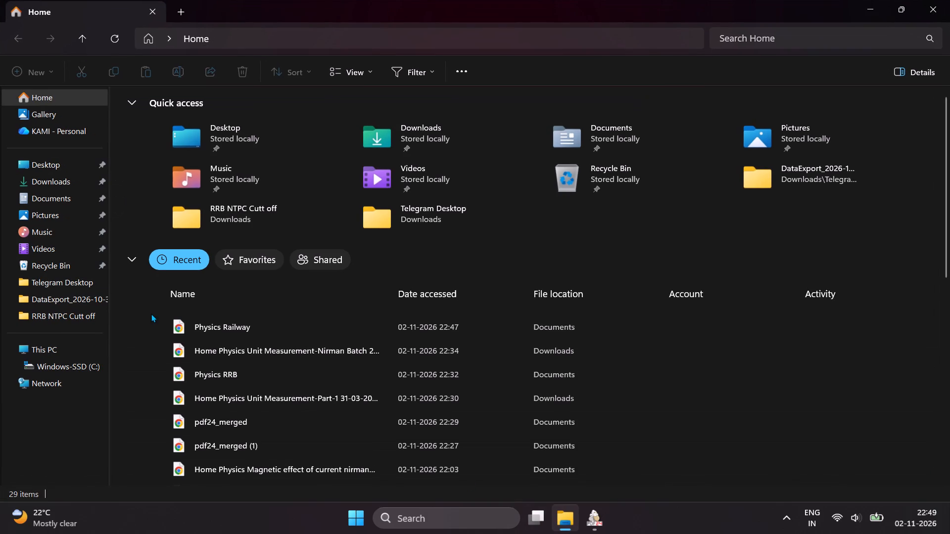
triple_click(212, 326)
left_click(211, 326)
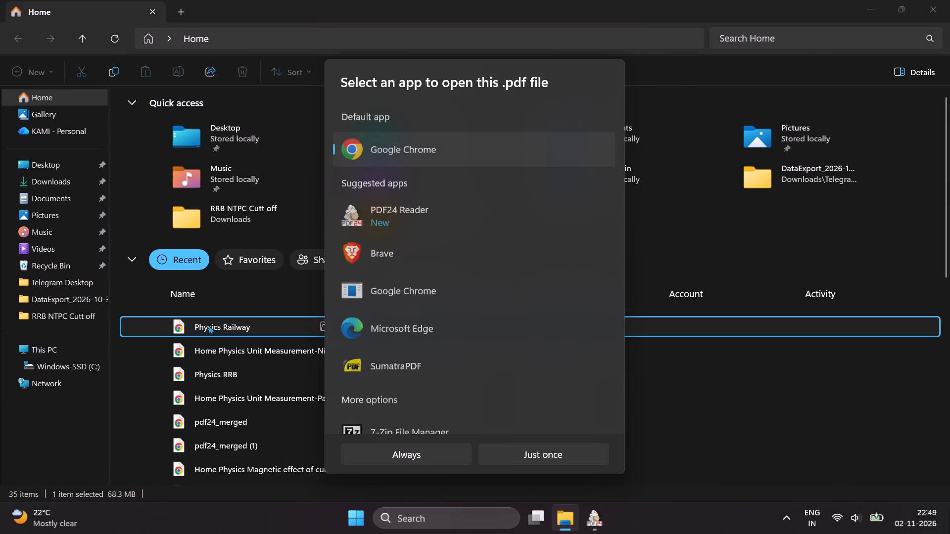
left_click(414, 199)
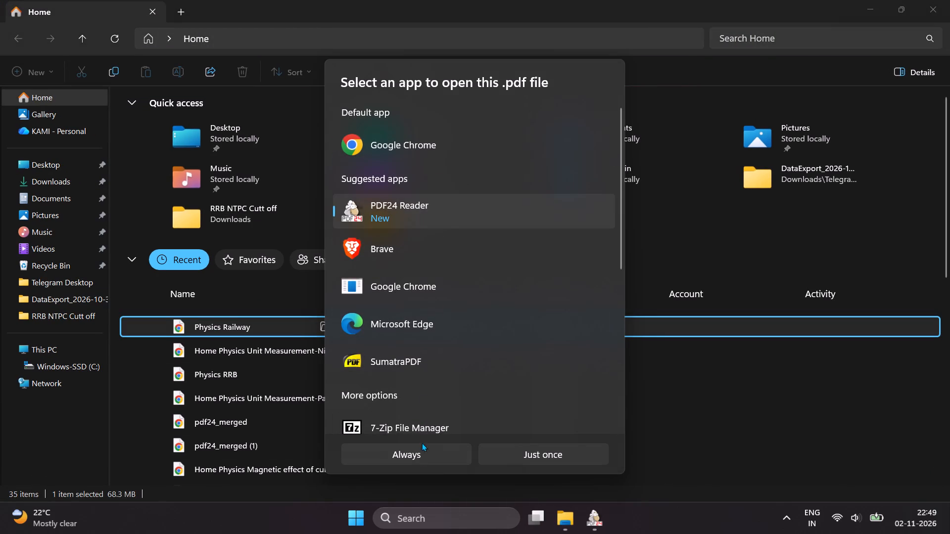
left_click(529, 457)
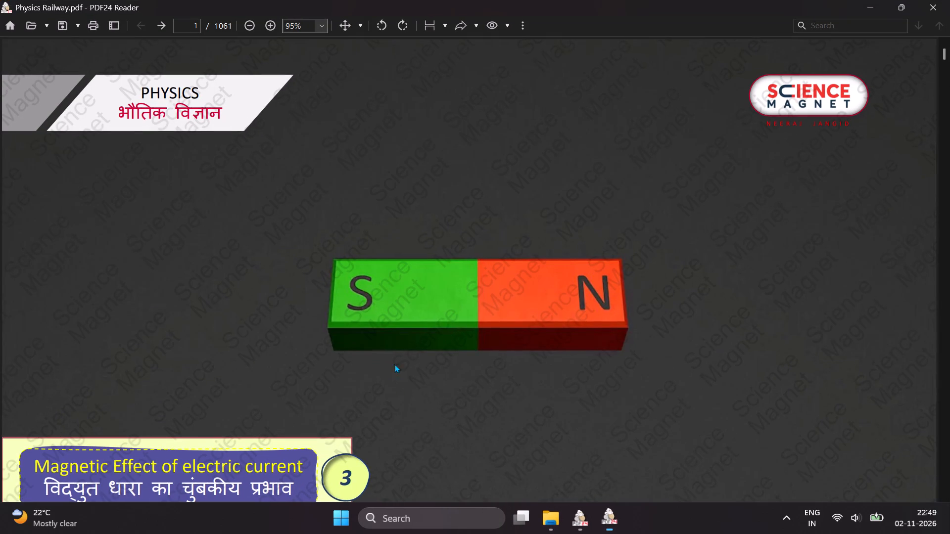
Examine the opening pages of Physics Railway to check which topic and part the merged PDF starts with.
scroll(415, 342, "down", 7)
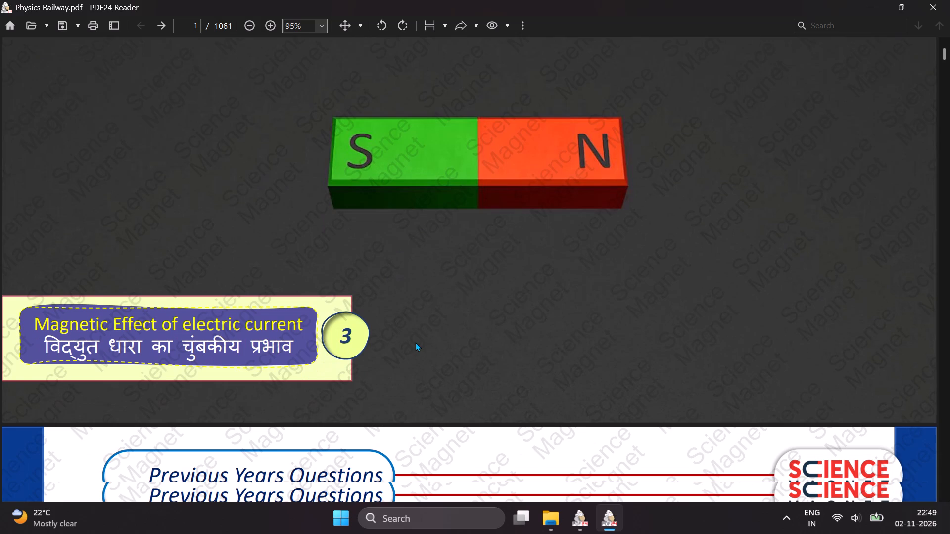
scroll(415, 342, "down", 4)
scroll(803, 233, "down", 4)
scroll(591, 317, "down", 10)
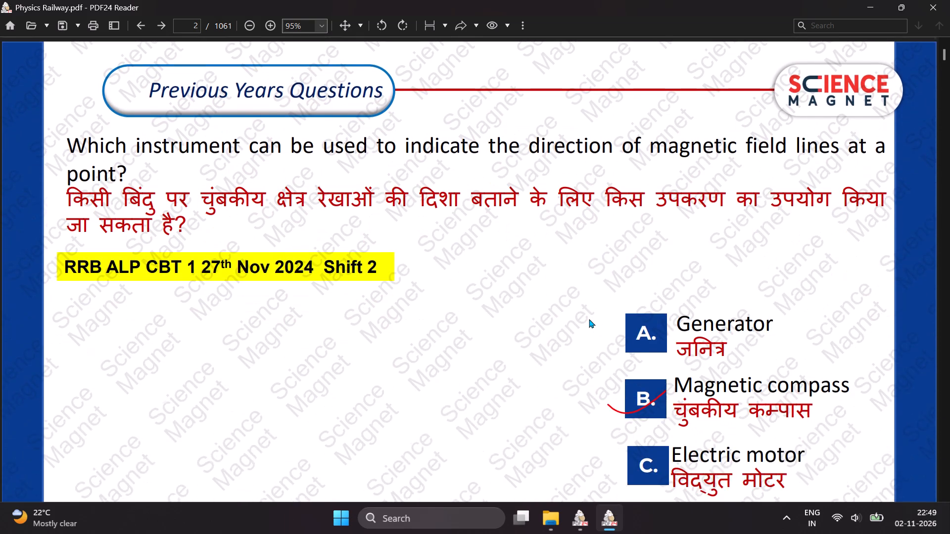
scroll(589, 319, "down", 10)
scroll(142, 194, "down", 1)
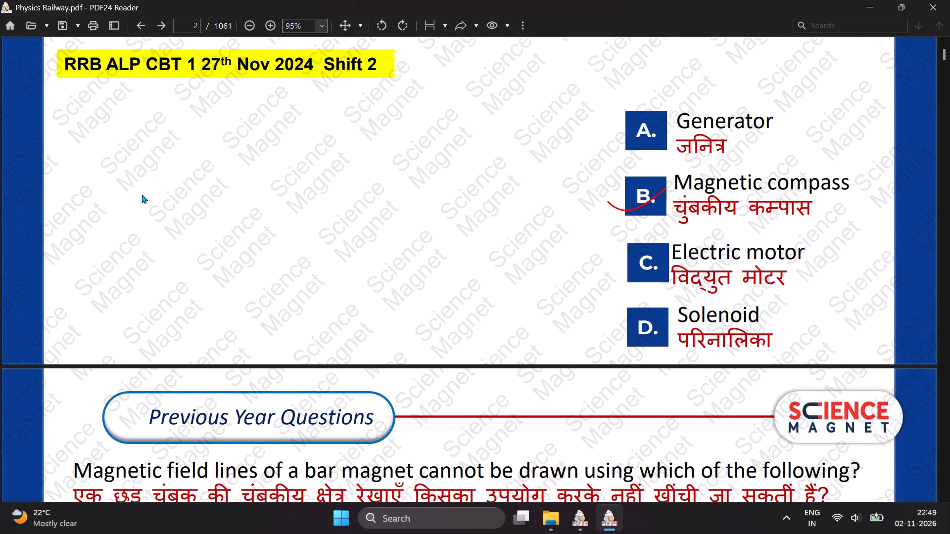
scroll(142, 194, "down", 18)
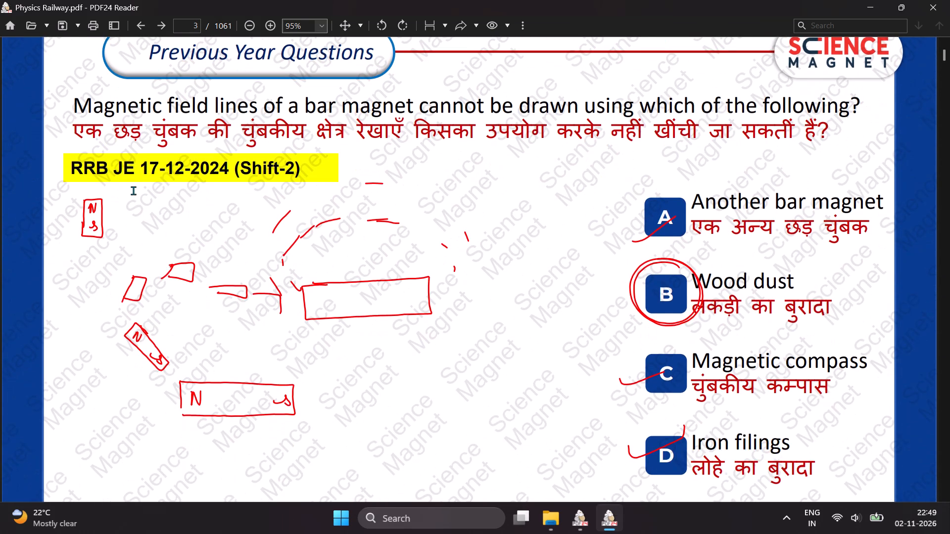
Skim through the whole merged PDF to its end and check the last pages.
left_click_drag(947, 52, 948, 95)
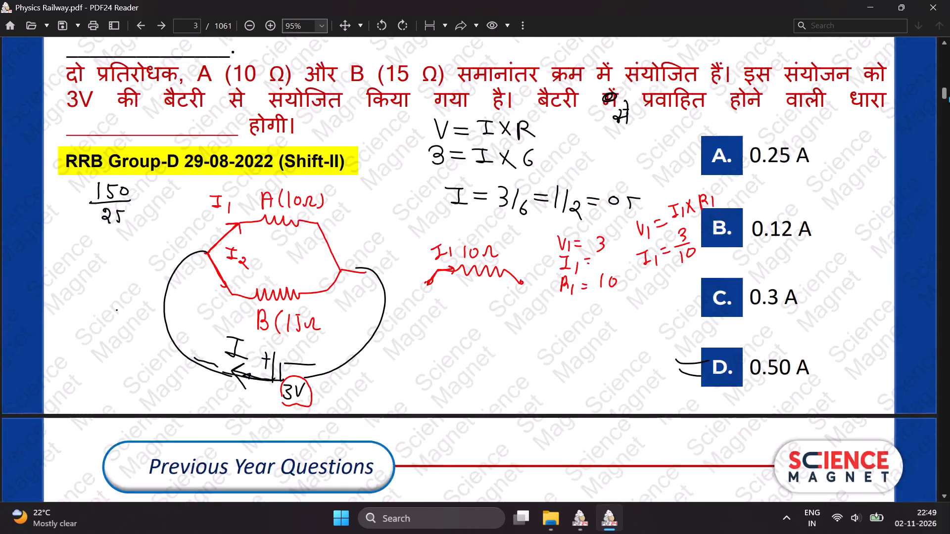
left_click_drag(948, 95, 949, 270)
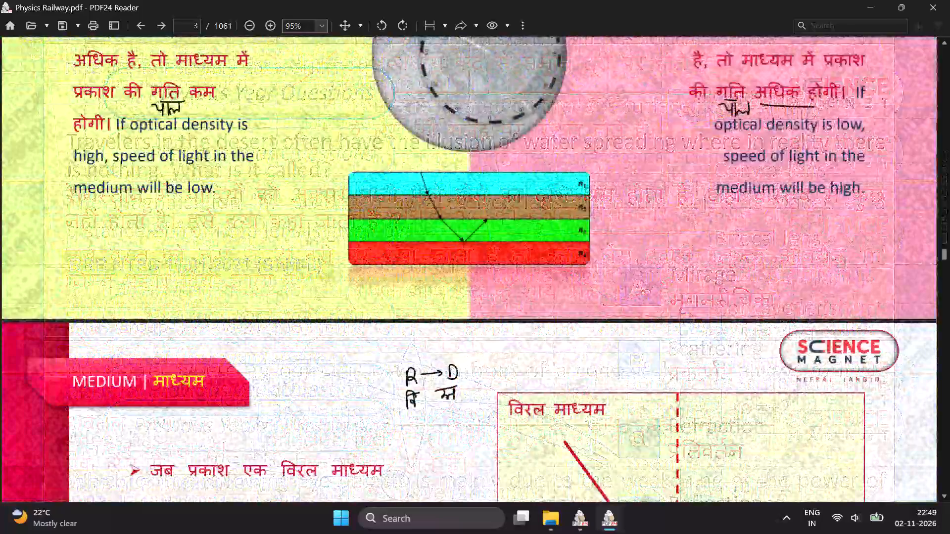
left_click_drag(949, 270, 949, 523)
scroll(631, 349, "down", 6)
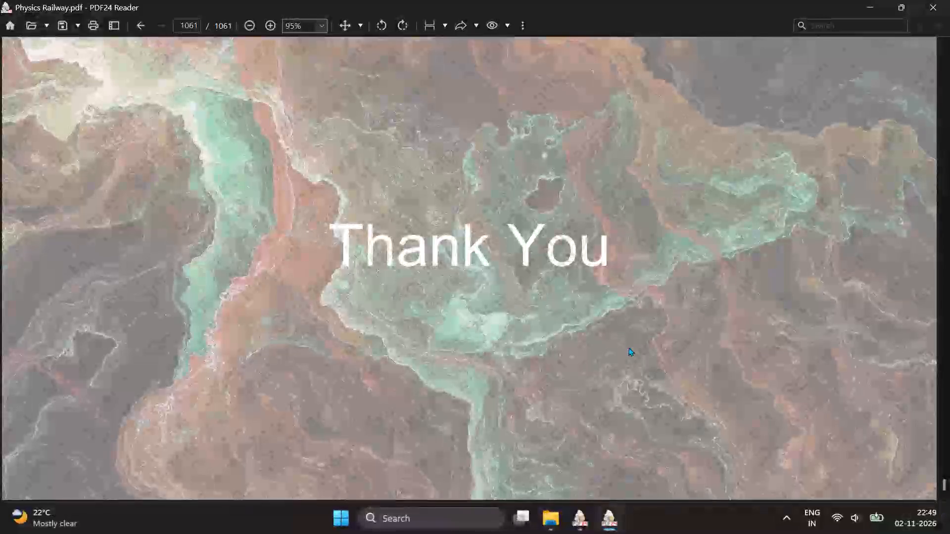
scroll(626, 345, "up", 18)
scroll(624, 334, "up", 4)
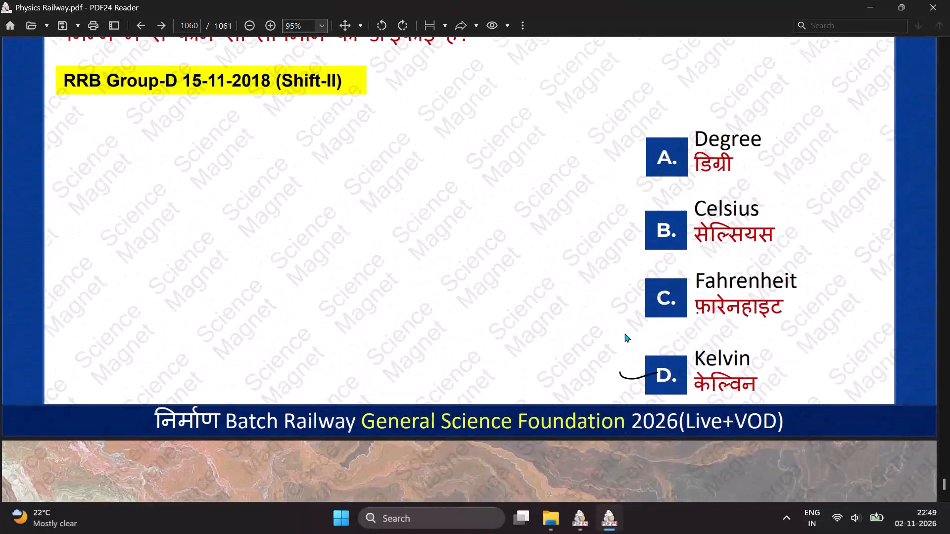
scroll(624, 333, "up", 13)
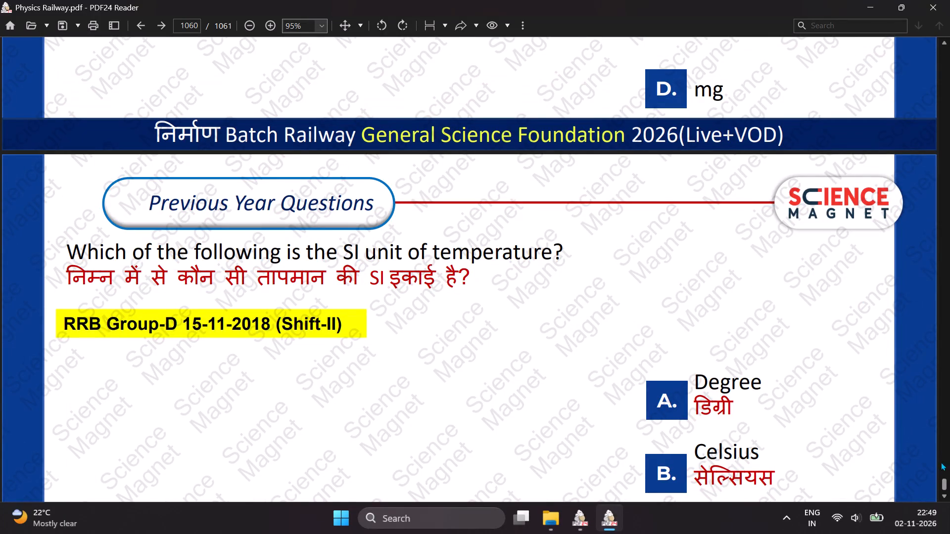
Jump back to about page 1032 and examine the unit pages backwards to page 1028.
left_click_drag(944, 480, 944, 470)
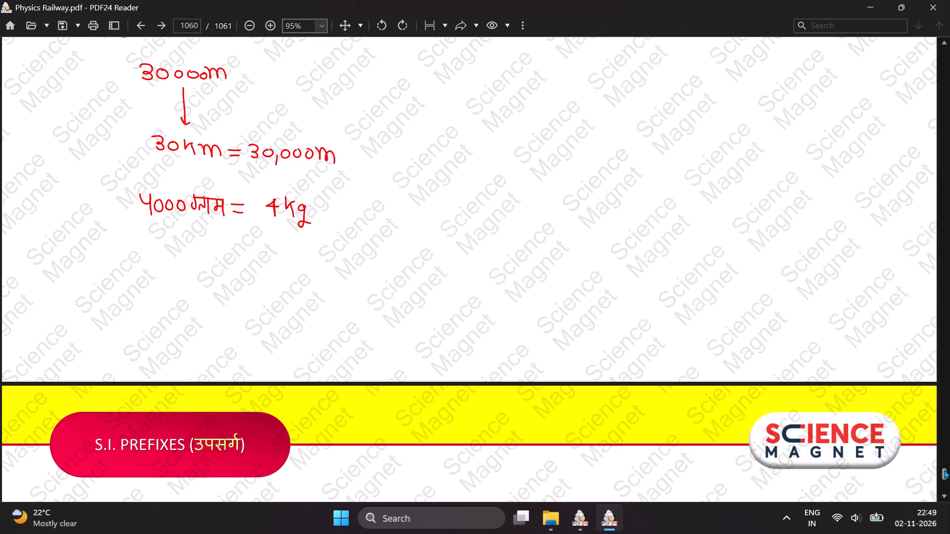
left_click_drag(944, 470, 945, 469)
scroll(696, 406, "up", 17)
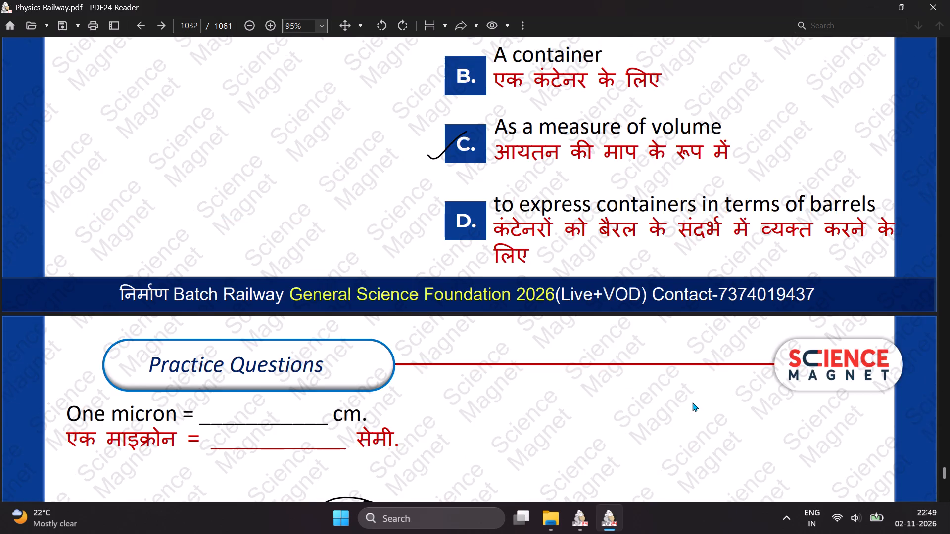
scroll(692, 402, "up", 19)
scroll(646, 374, "up", 13)
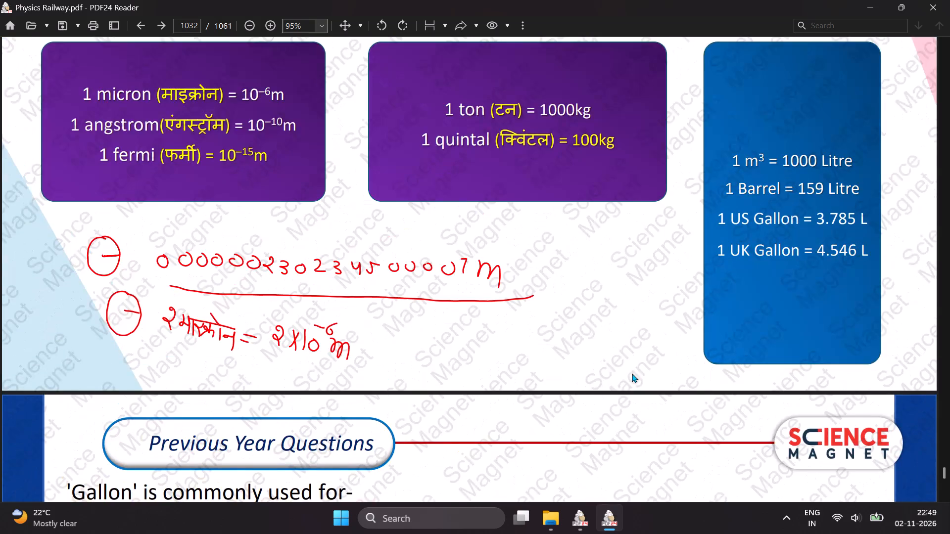
scroll(632, 373, "up", 12)
scroll(631, 373, "up", 19)
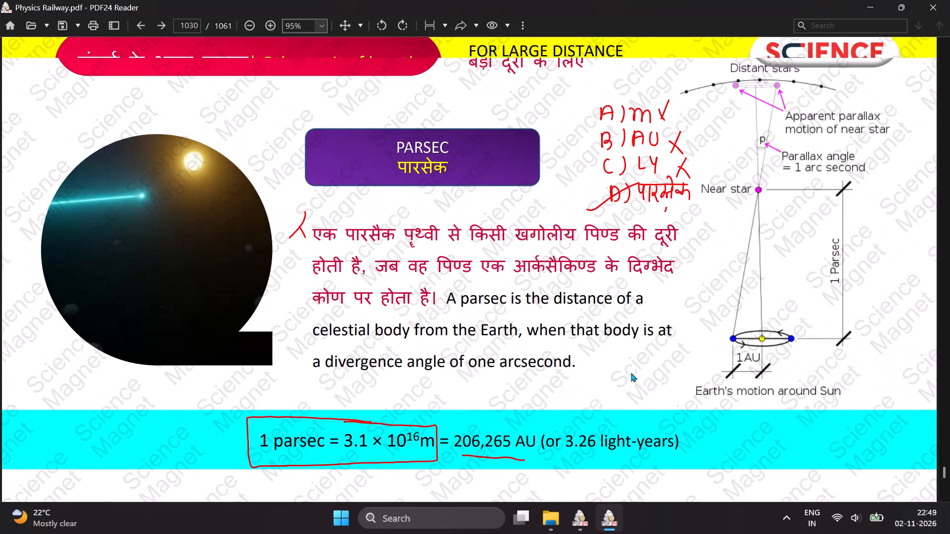
scroll(631, 373, "up", 14)
scroll(631, 373, "up", 20)
scroll(631, 373, "up", 1)
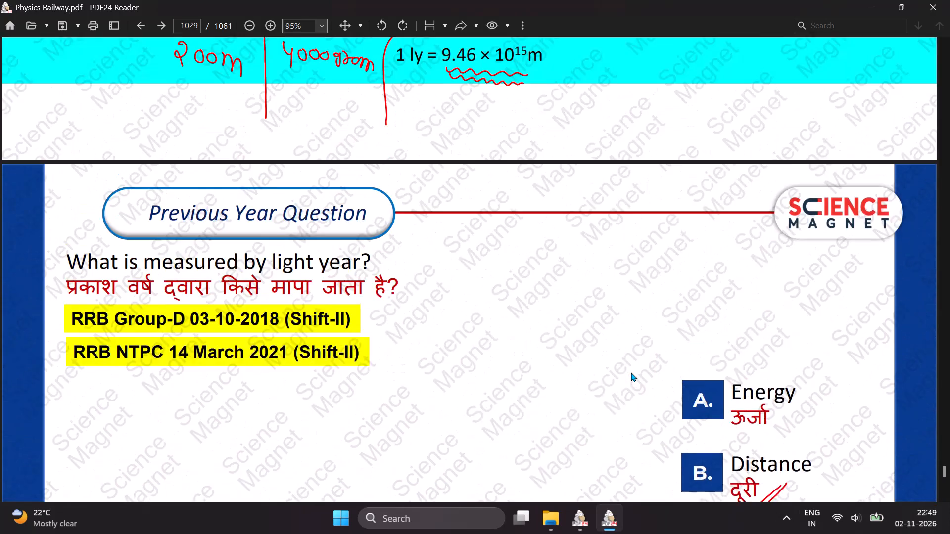
scroll(631, 372, "up", 15)
scroll(631, 372, "up", 6)
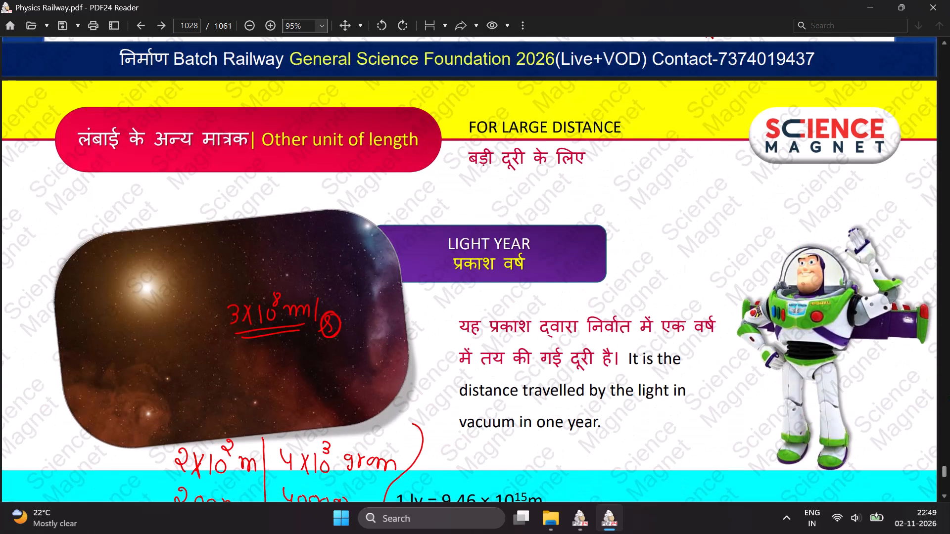
Return to the last page of the merged PDF and check how it ends.
left_click_drag(943, 466, 945, 488)
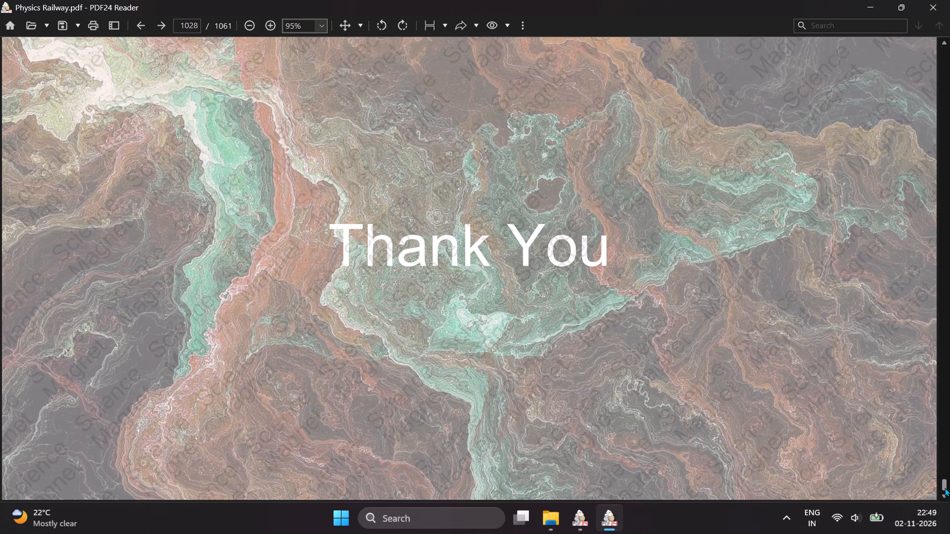
left_click_drag(945, 488, 945, 488)
scroll(585, 405, "up", 11)
scroll(585, 403, "down", 5)
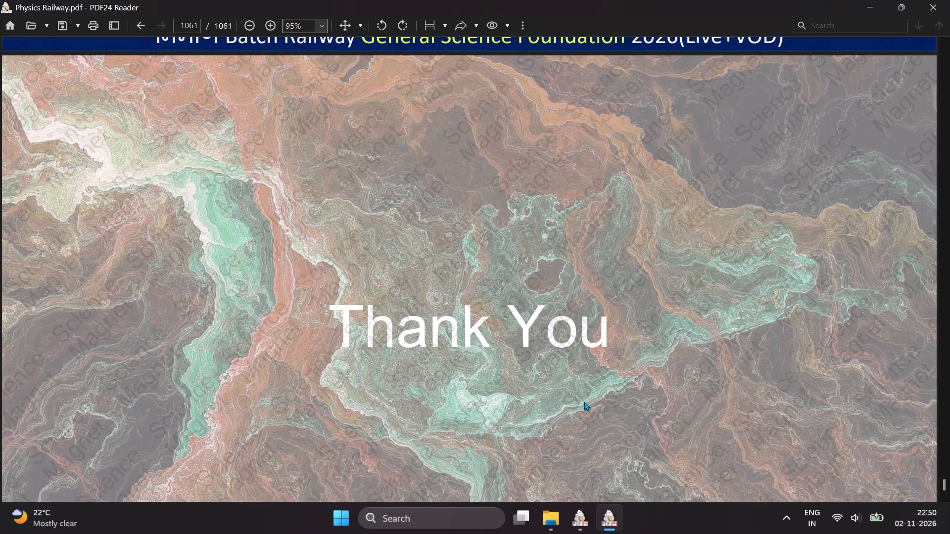
scroll(584, 401, "down", 8)
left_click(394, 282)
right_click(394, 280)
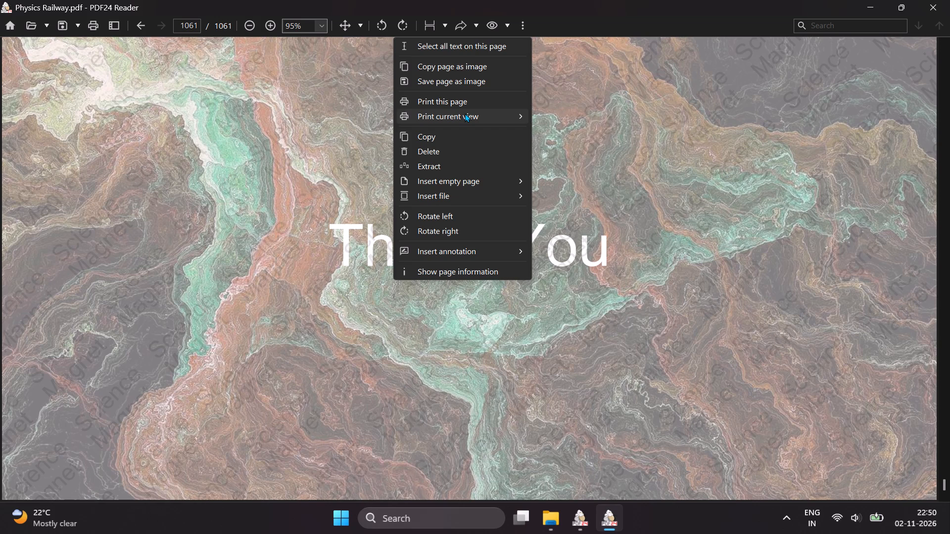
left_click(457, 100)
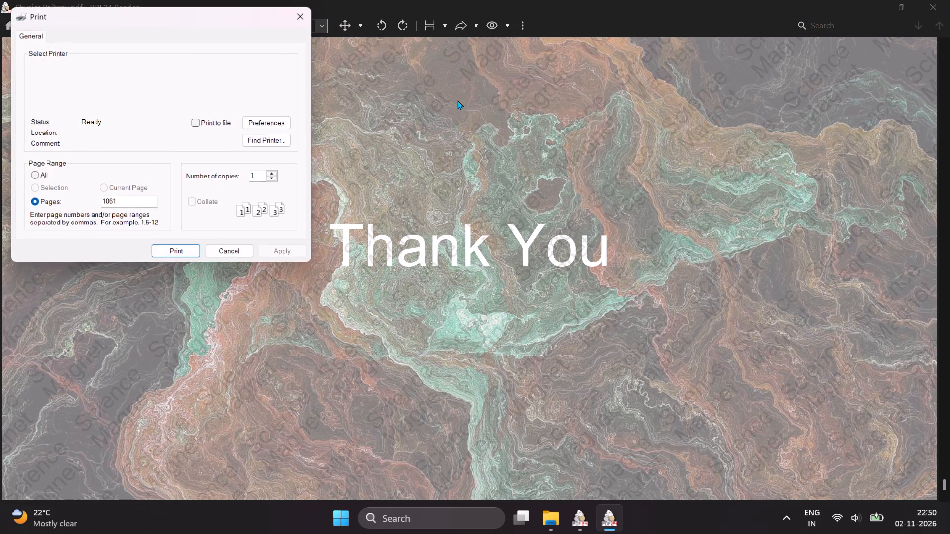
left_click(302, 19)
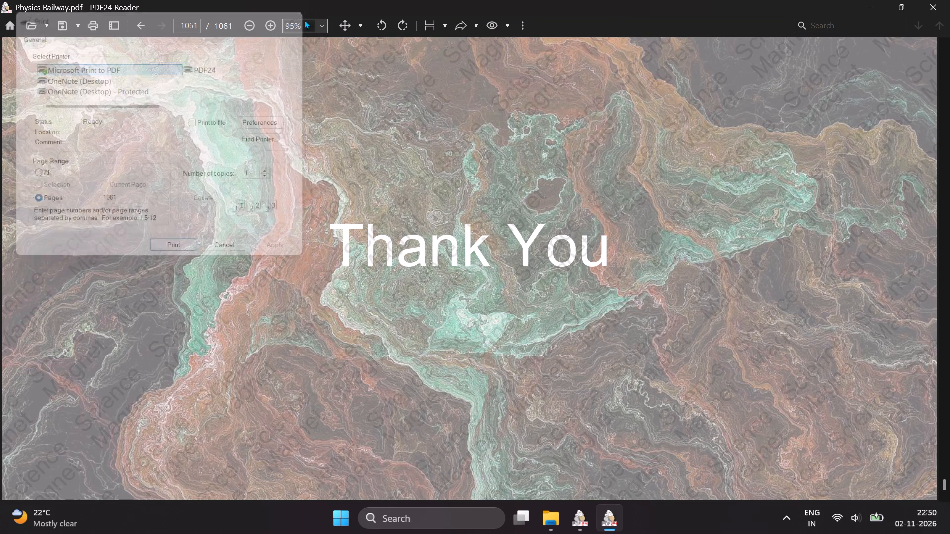
Close PDF24 Reader and reopen Physics Railway from the recent files in Google Chrome.
left_click(949, 0)
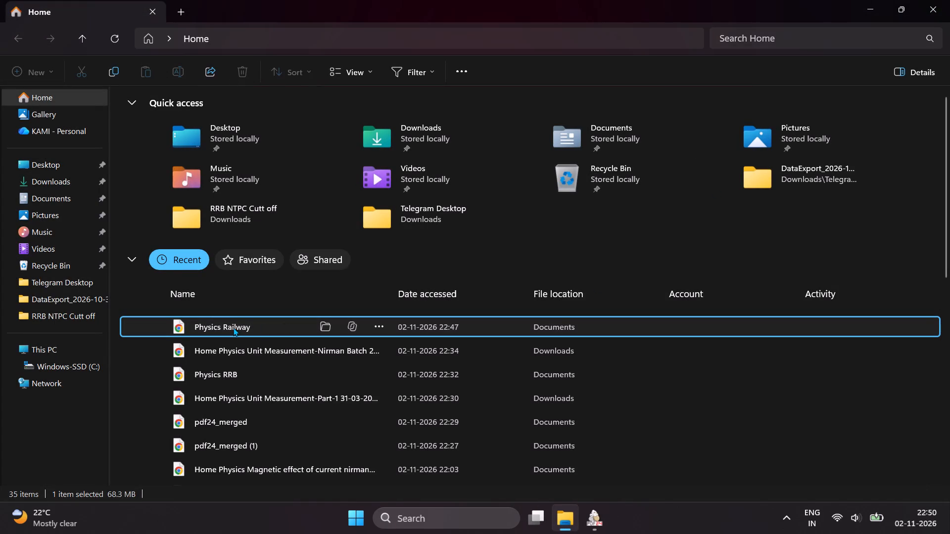
double_click(233, 327)
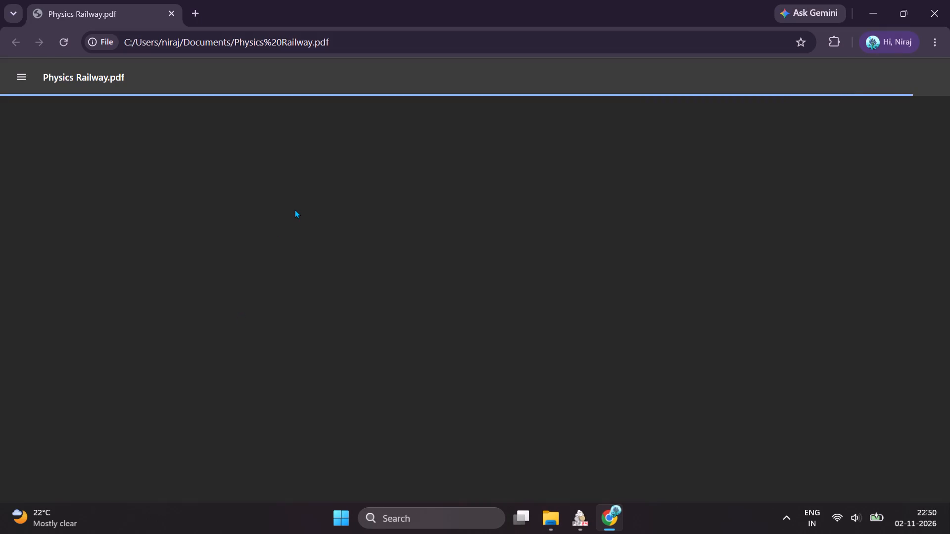
Examine the first pages of Physics Railway in Chrome.
scroll(338, 295, "down", 6)
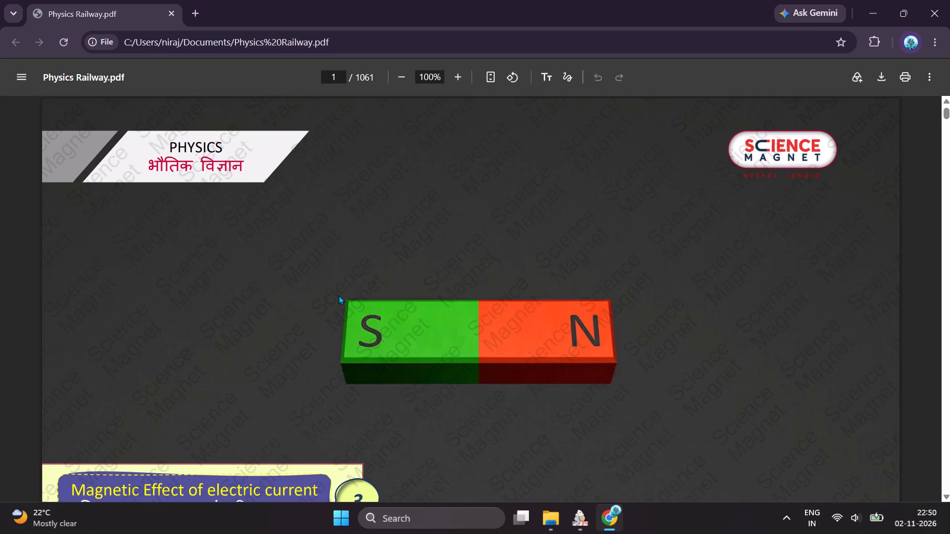
scroll(338, 295, "down", 19)
scroll(336, 291, "down", 10)
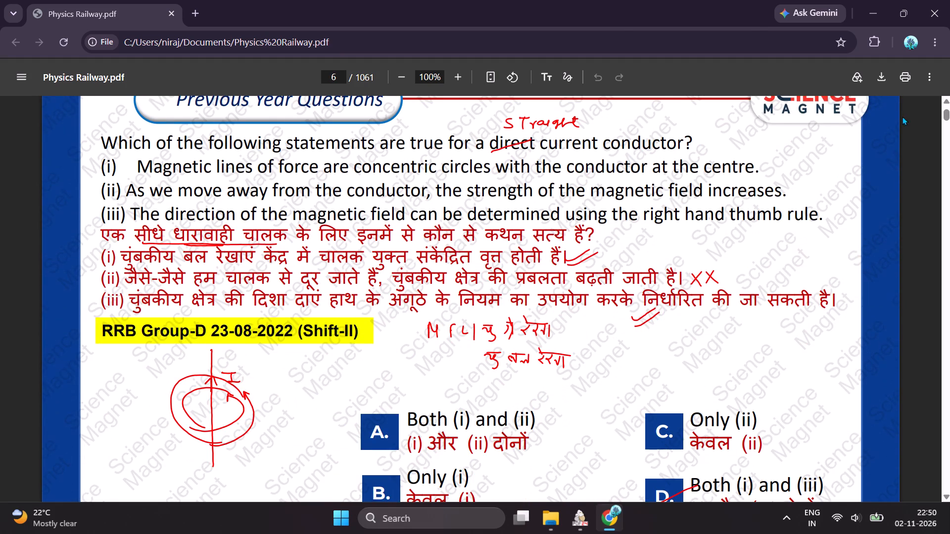
Go to the end of Physics Railway and check its last pages.
left_click_drag(945, 114, 948, 145)
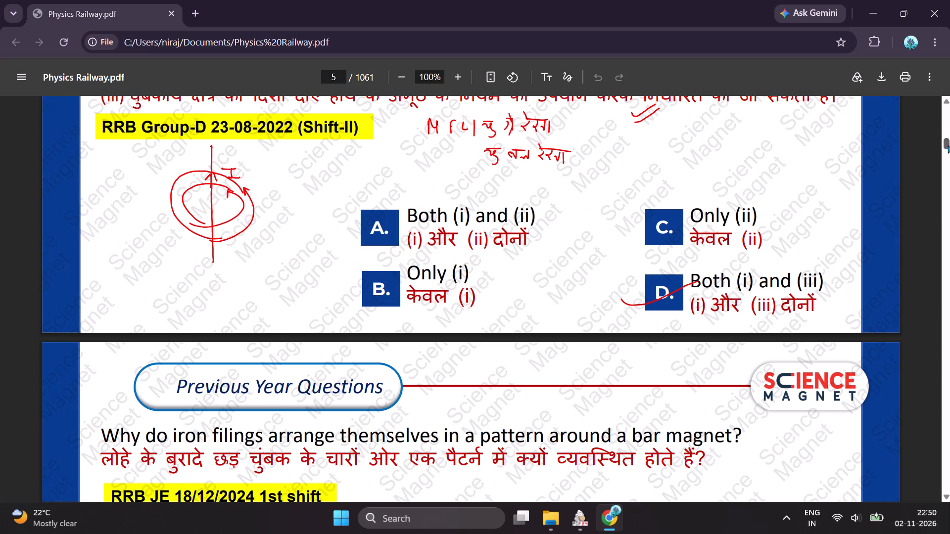
left_click_drag(948, 145, 940, 524)
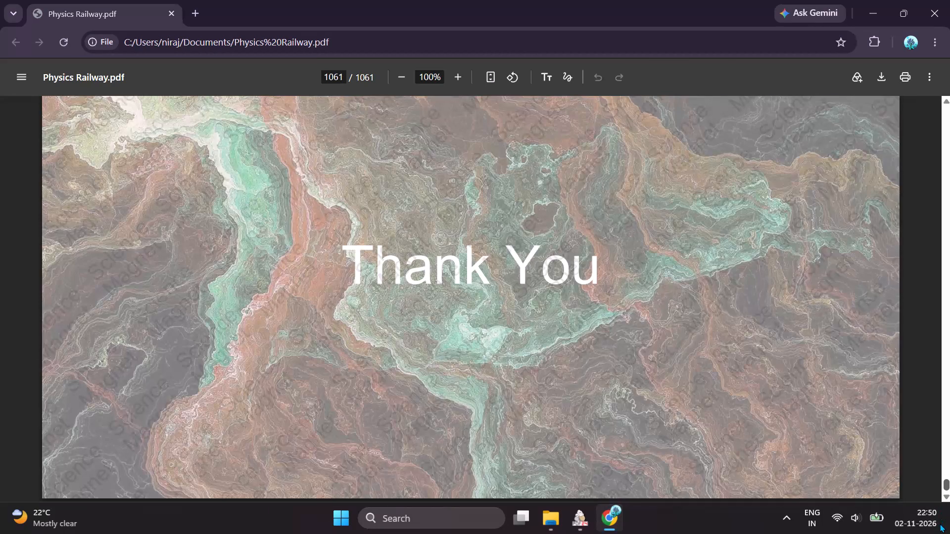
left_click_drag(940, 524, 922, 510)
scroll(559, 319, "up", 6)
scroll(559, 279, "up", 12)
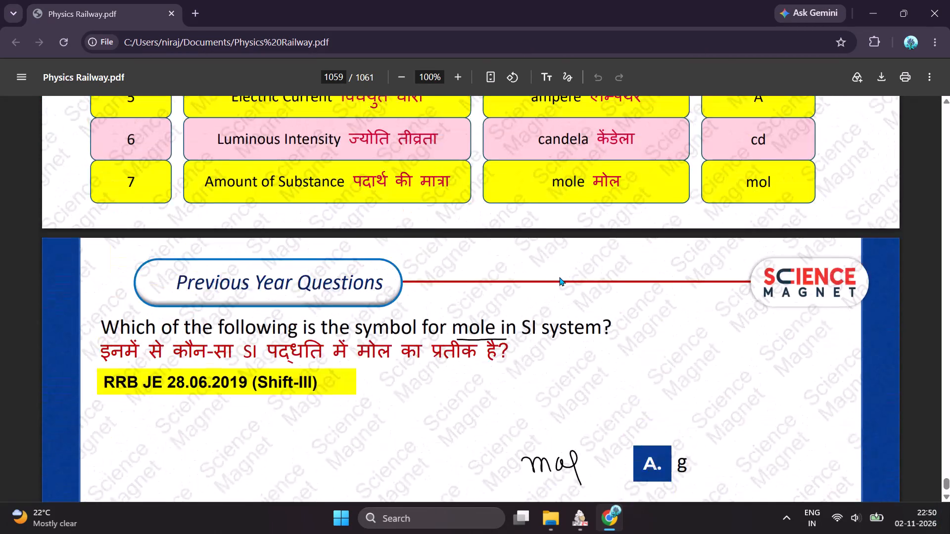
Look back through the final lecture of Physics Railway from page 1059 to its Unit & Measurement title page.
scroll(559, 276, "up", 19)
scroll(558, 276, "up", 6)
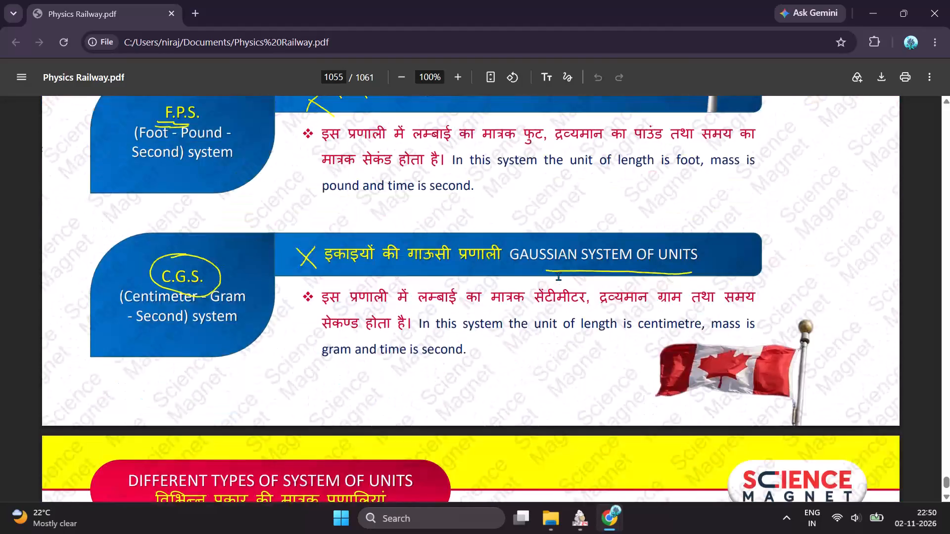
scroll(558, 276, "up", 19)
scroll(558, 276, "up", 13)
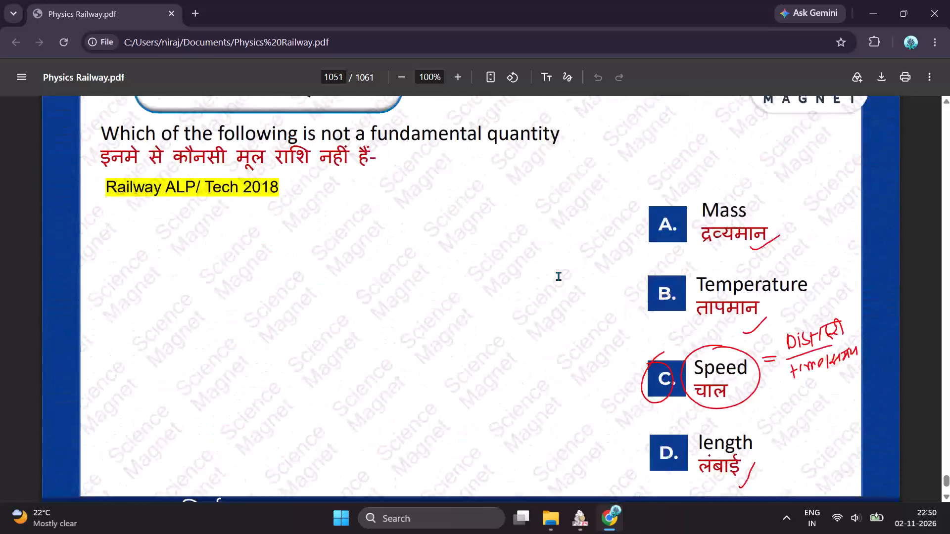
scroll(558, 275, "up", 20)
scroll(558, 275, "up", 7)
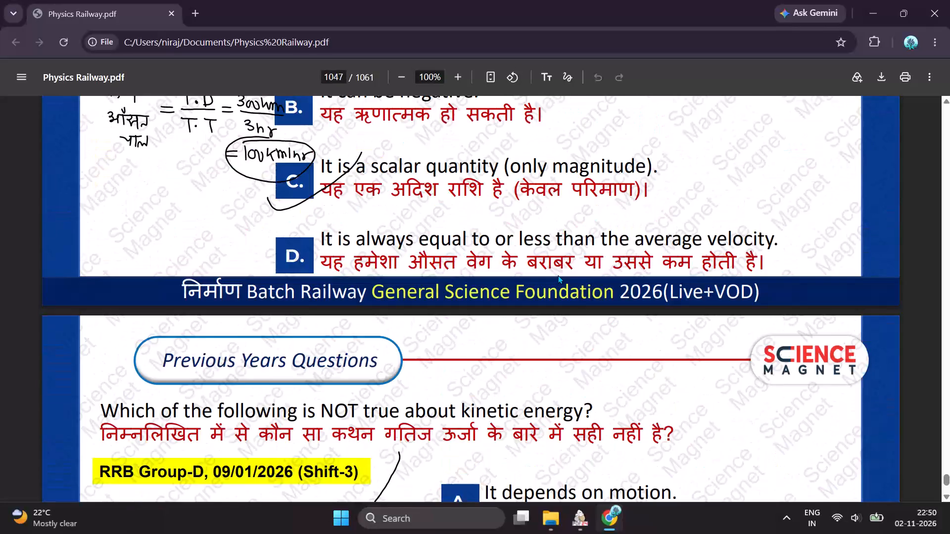
scroll(558, 275, "up", 18)
scroll(558, 273, "up", 6)
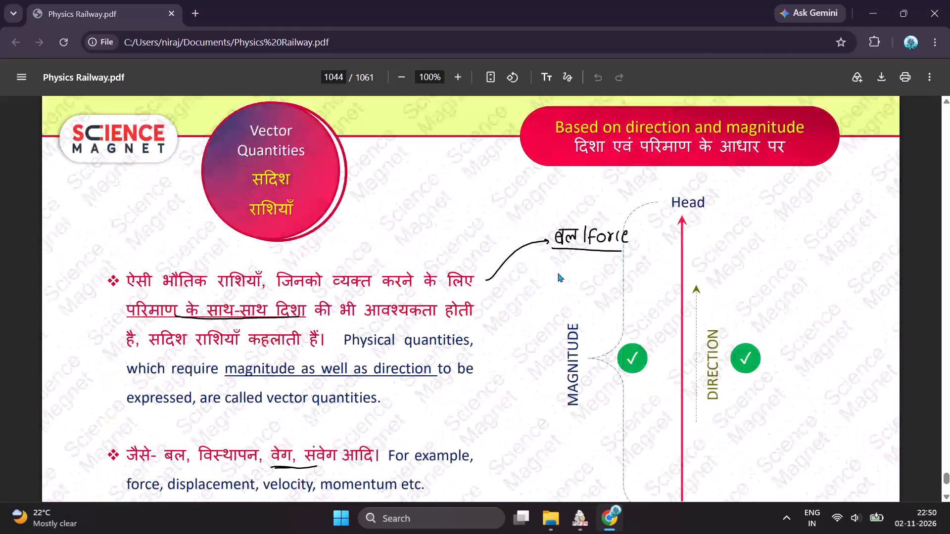
scroll(558, 273, "up", 20)
scroll(558, 273, "up", 4)
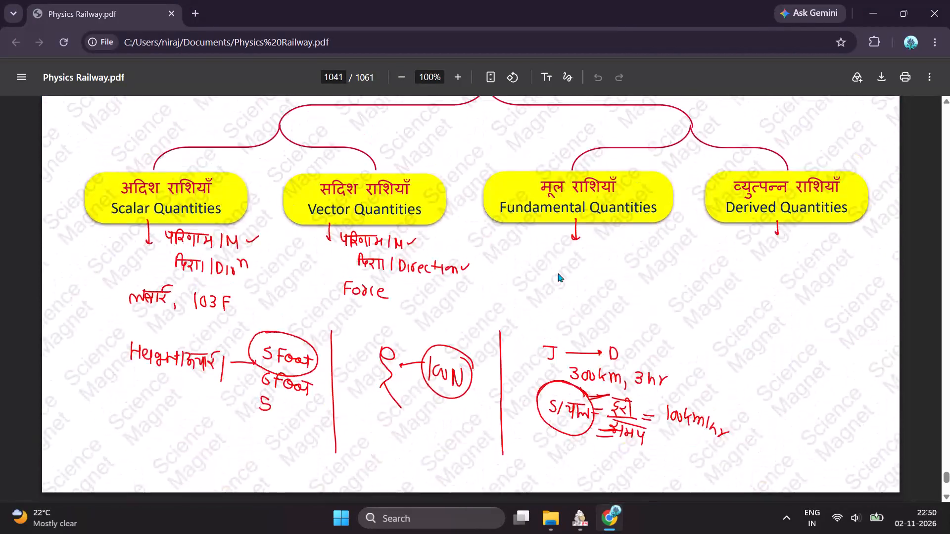
scroll(558, 273, "up", 10)
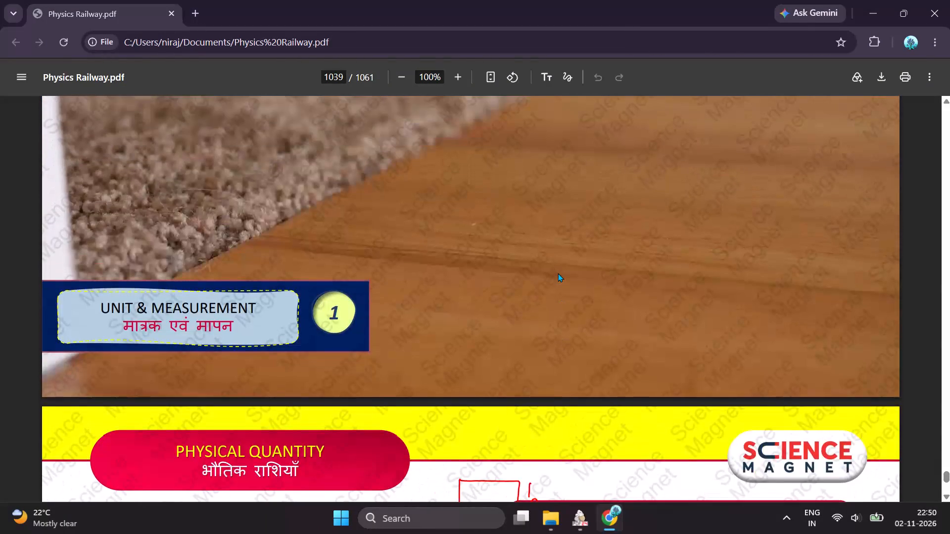
Check the boundary between the Thank You page 1038 and the Unit & Measurement title page 1039.
scroll(558, 273, "up", 5)
scroll(558, 273, "down", 5)
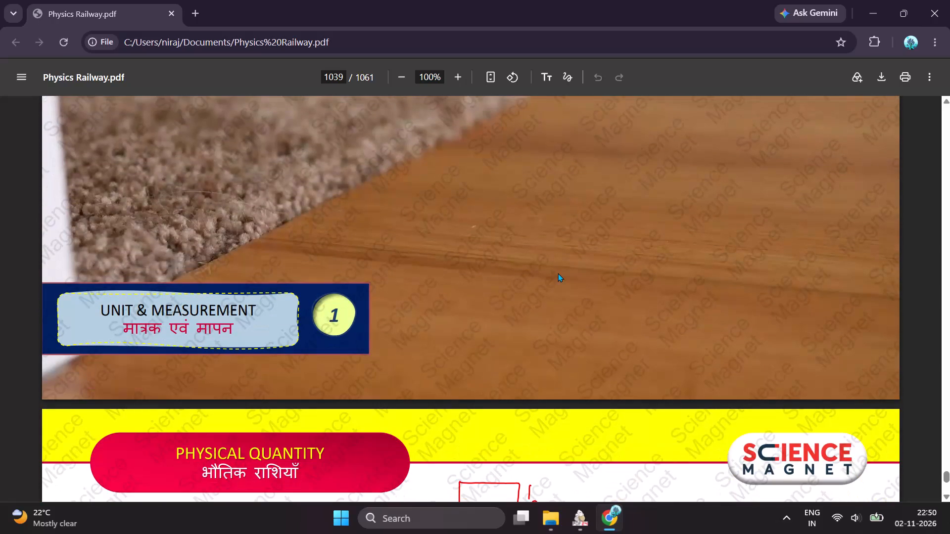
scroll(558, 273, "up", 11)
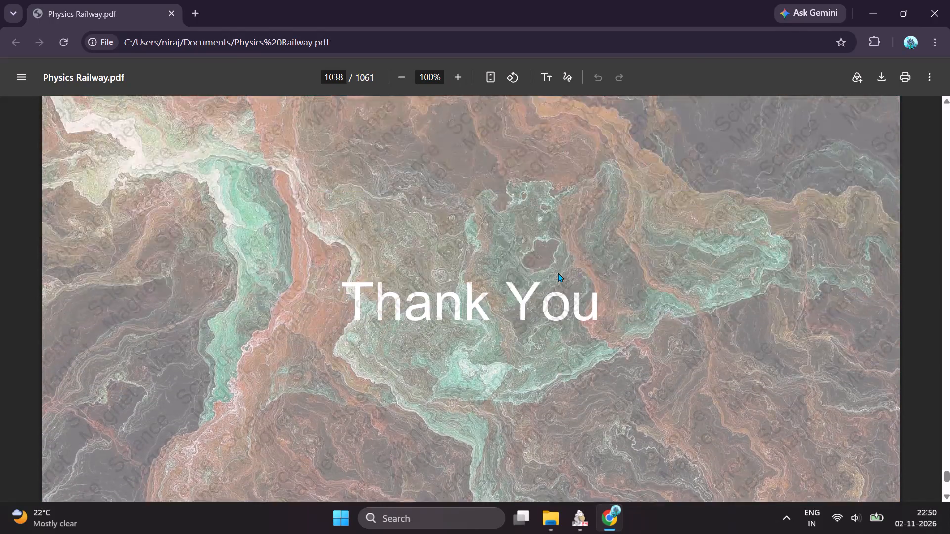
scroll(558, 273, "down", 2)
left_click(527, 269)
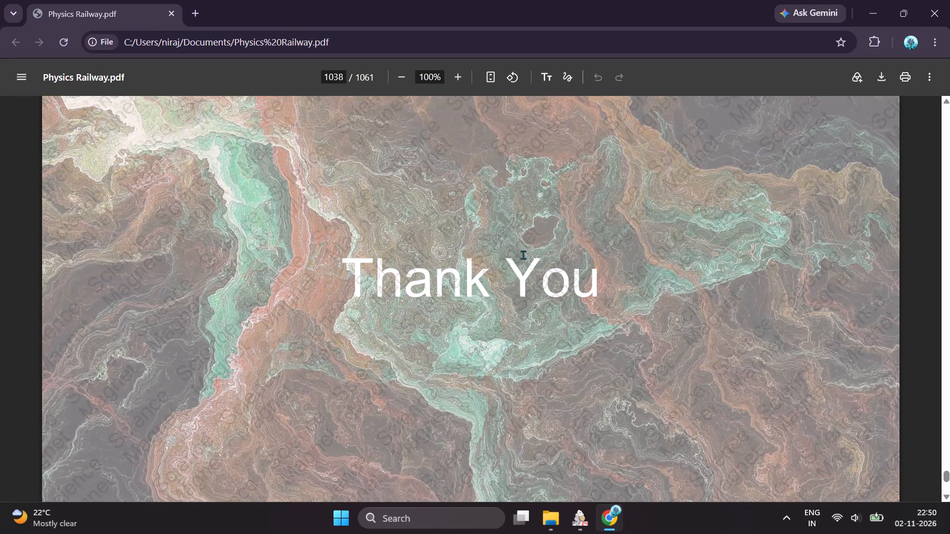
right_click(511, 236)
left_click(457, 236)
scroll(457, 235, "down", 4)
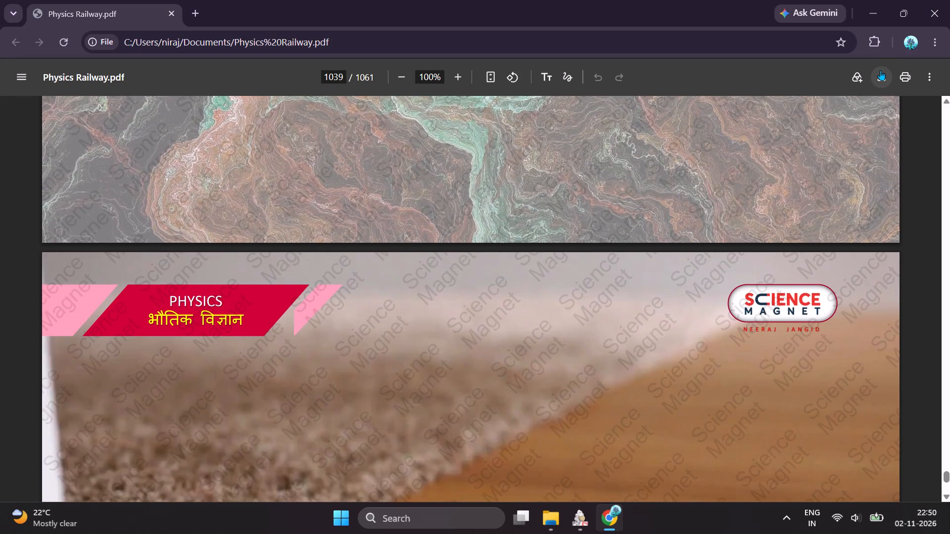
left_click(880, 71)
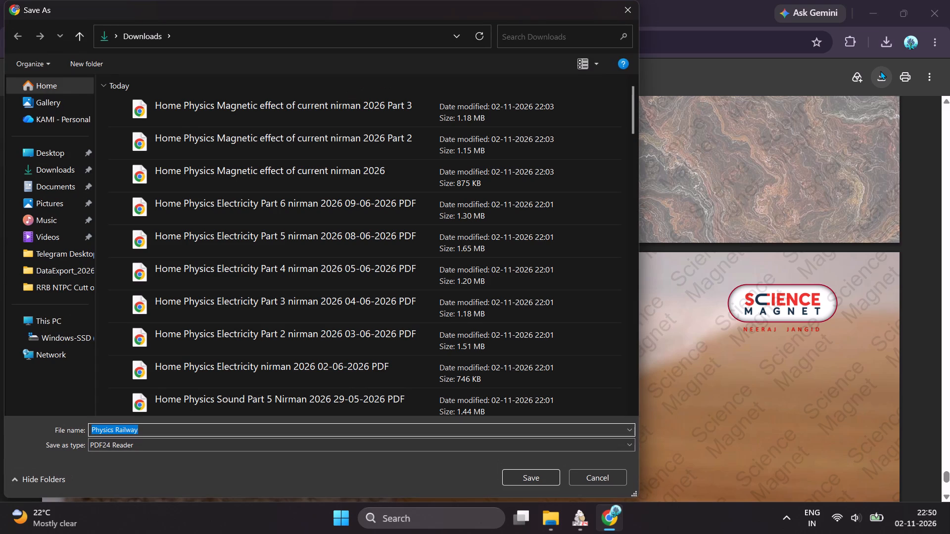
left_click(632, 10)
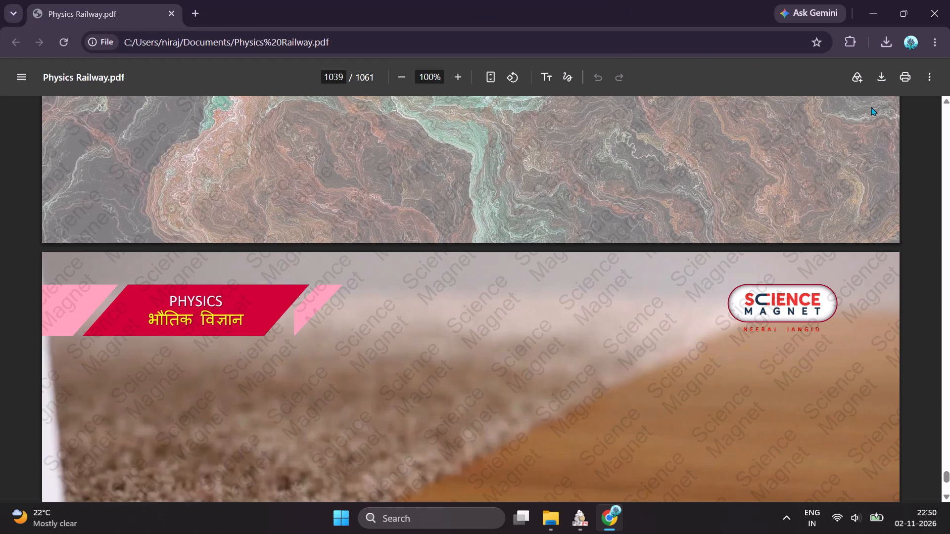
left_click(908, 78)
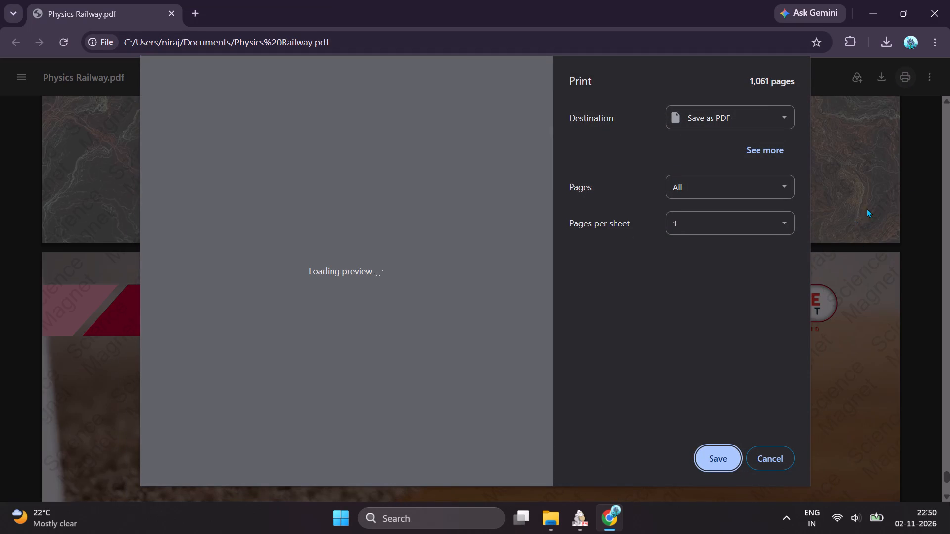
Close Chrome and look over the Home Physics PDFs in the Downloads folder in File Explorer.
left_click(949, 15)
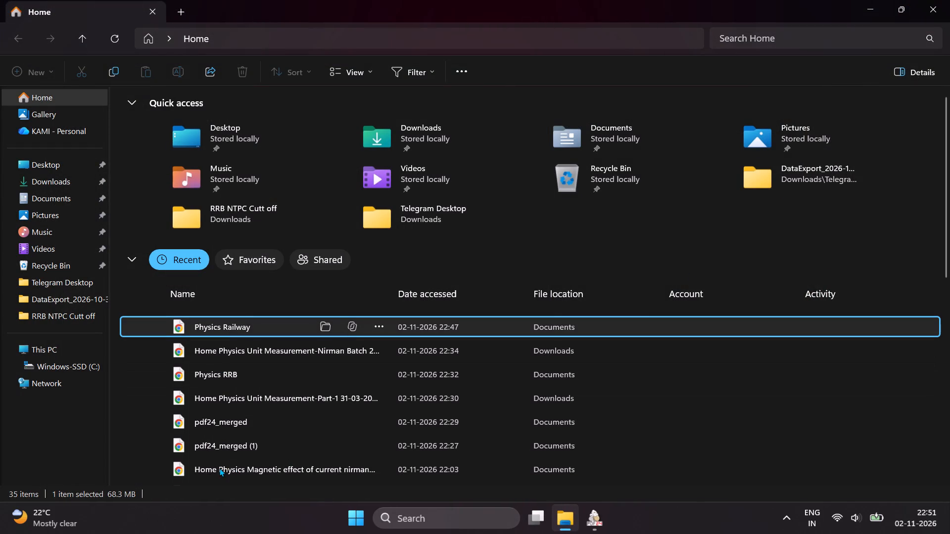
left_click(48, 182)
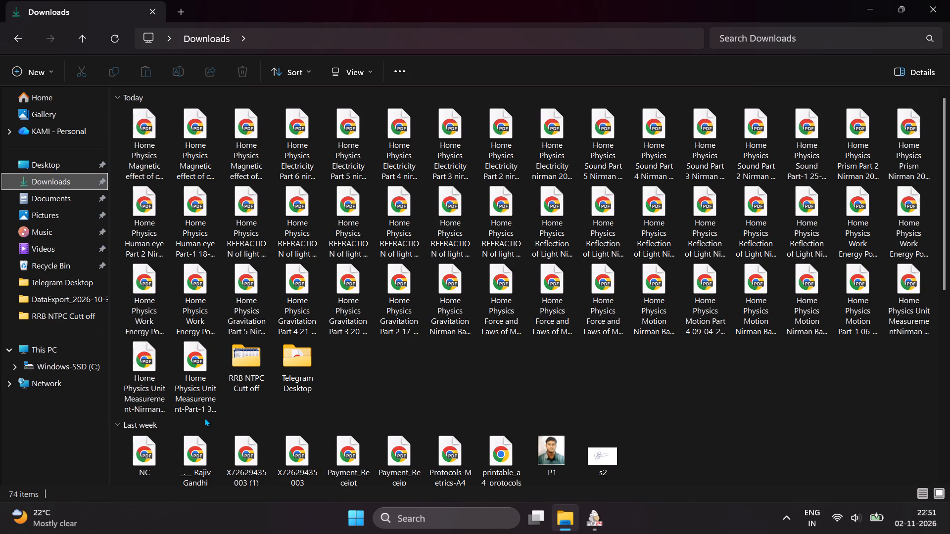
left_click_drag(204, 417, 161, 373)
left_click(576, 416)
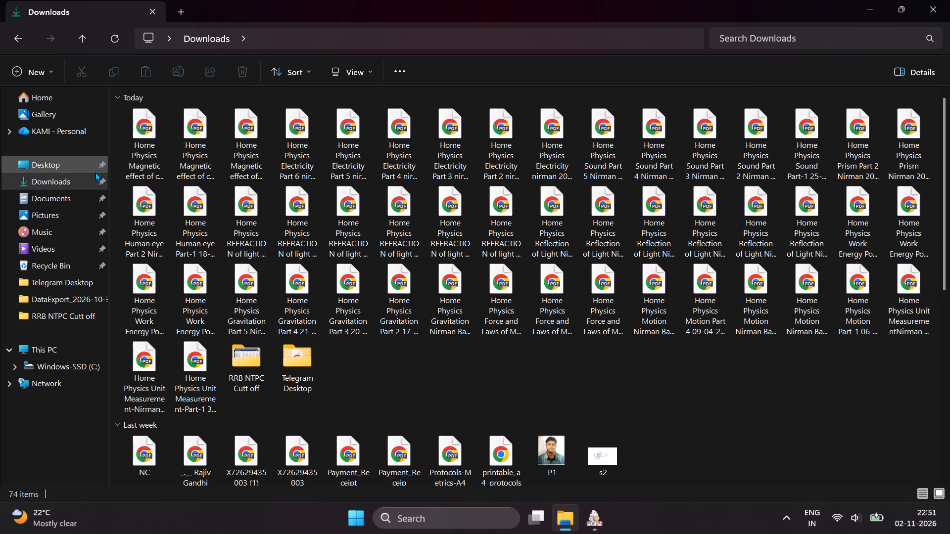
Open the Telegram Desktop folder inside Downloads.
left_click(71, 178)
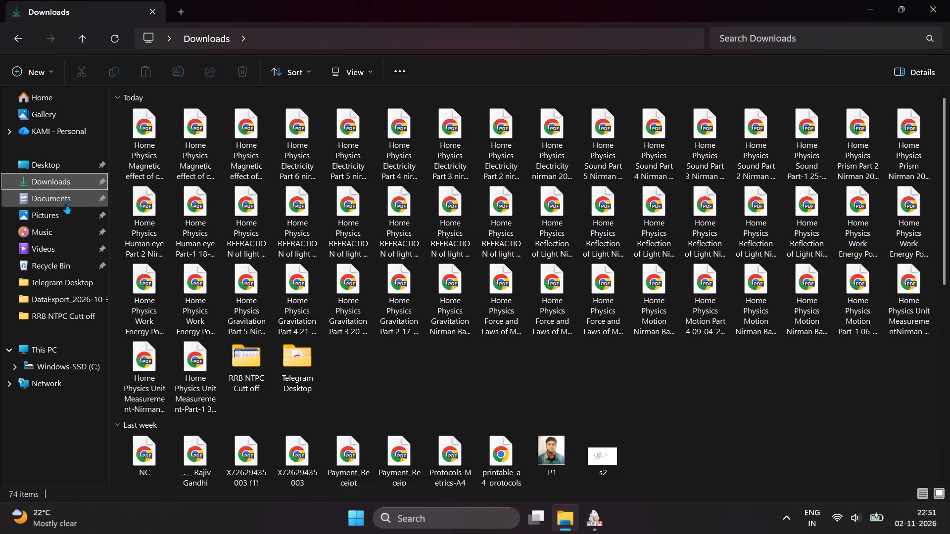
scroll(210, 210, "up", 4)
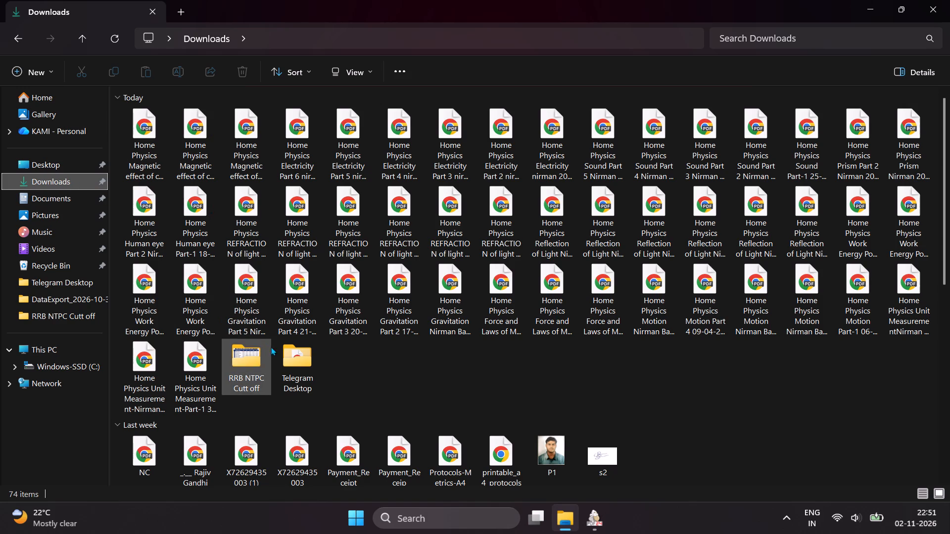
double_click(284, 358)
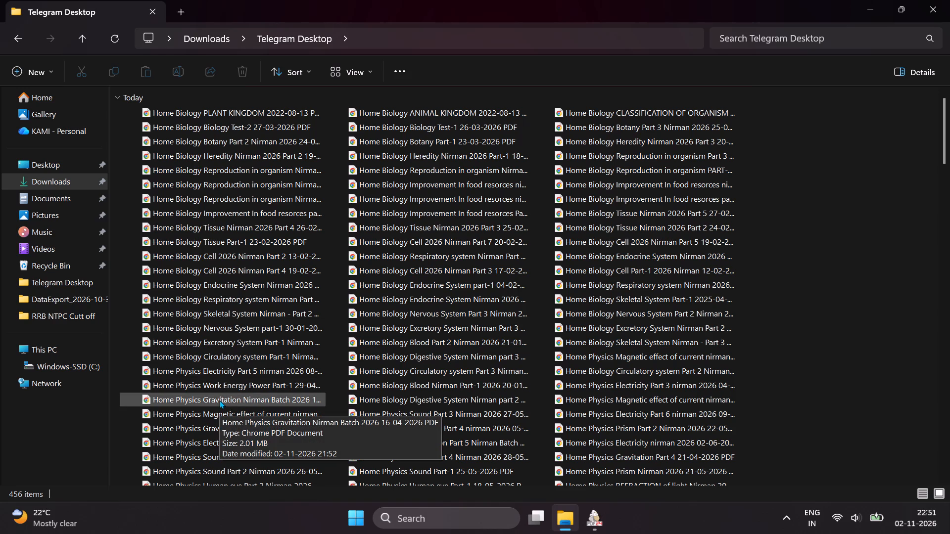
Delete the first column of files in Telegram Desktop, from the last PARTNERSHIP 2026 PDF up to Home Biology PLANT KINGDOM.
scroll(209, 434, "down", 4)
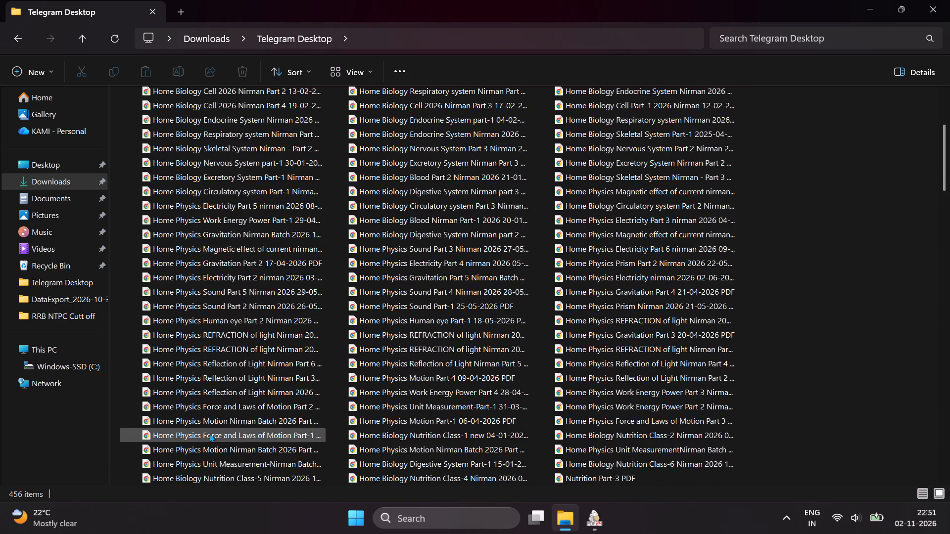
scroll(209, 434, "down", 9)
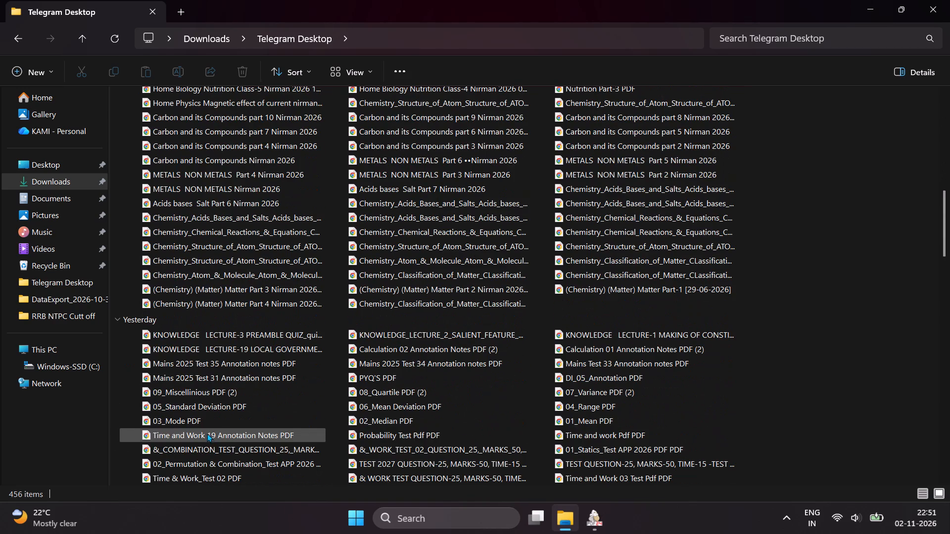
scroll(207, 432, "down", 10)
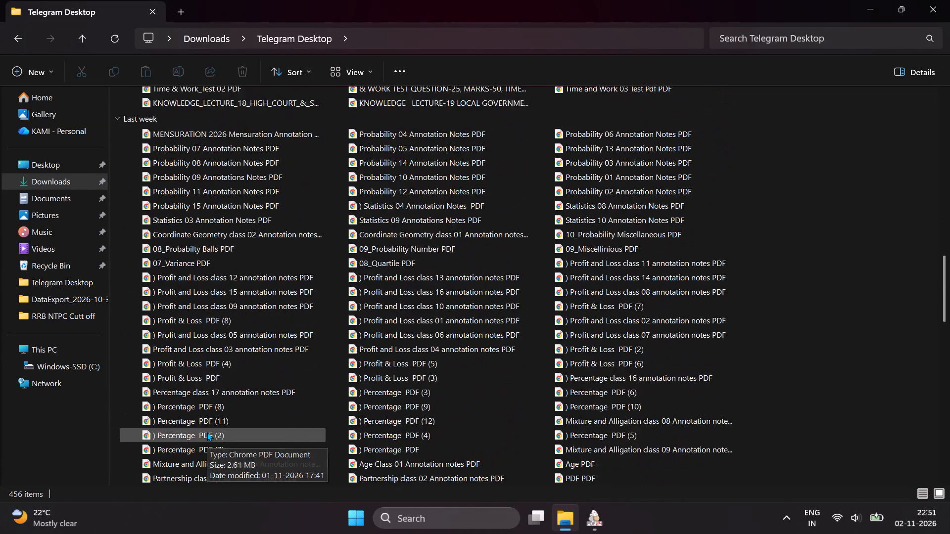
scroll(207, 432, "down", 15)
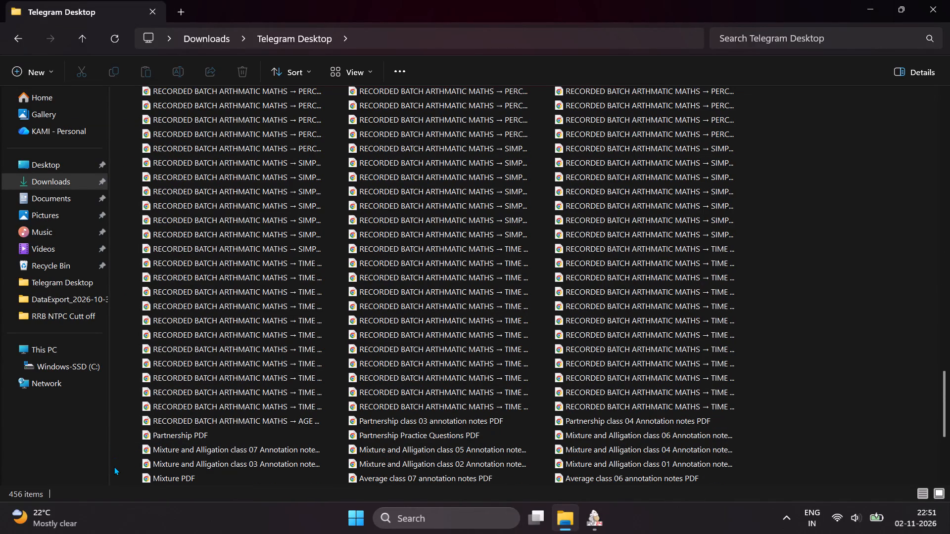
scroll(114, 466, "down", 10)
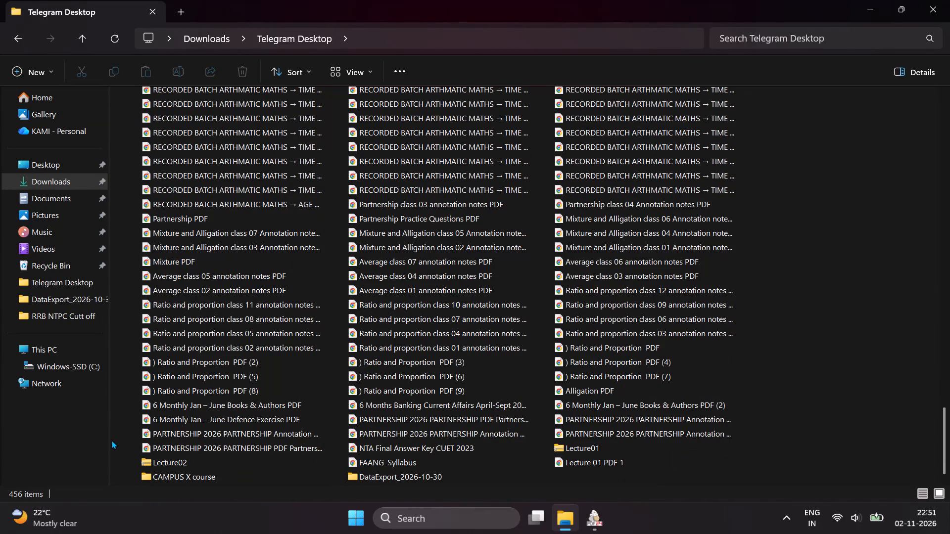
left_click_drag(111, 445, 169, 434)
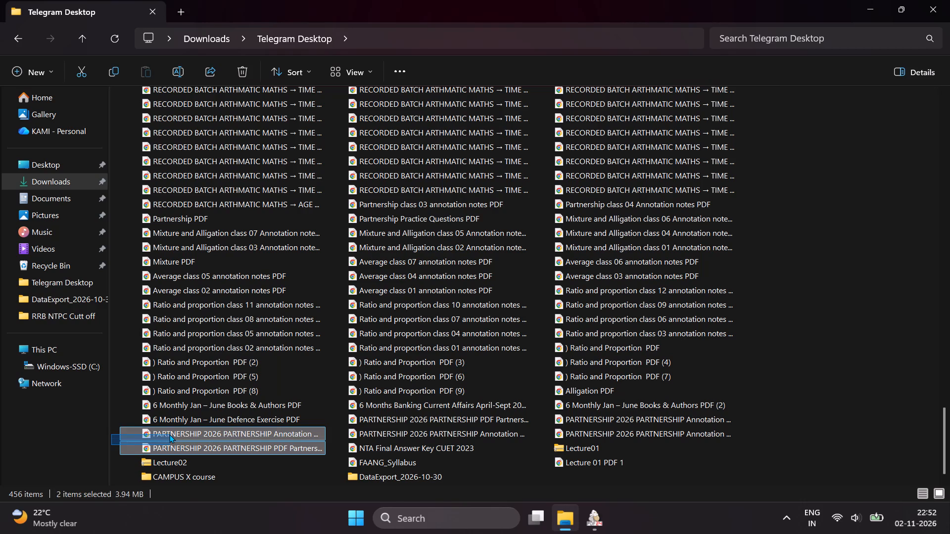
left_click_drag(169, 434, 170, 0)
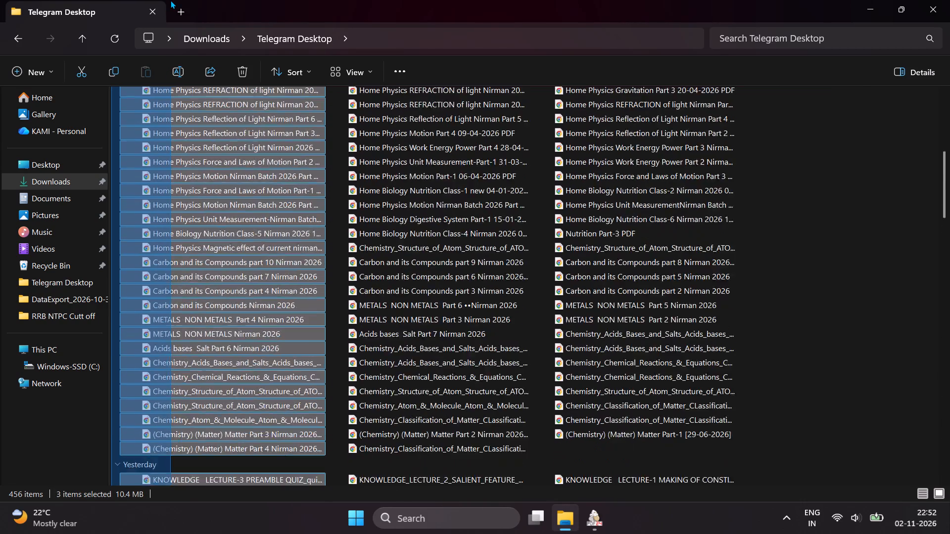
left_click_drag(170, 0, 246, 113)
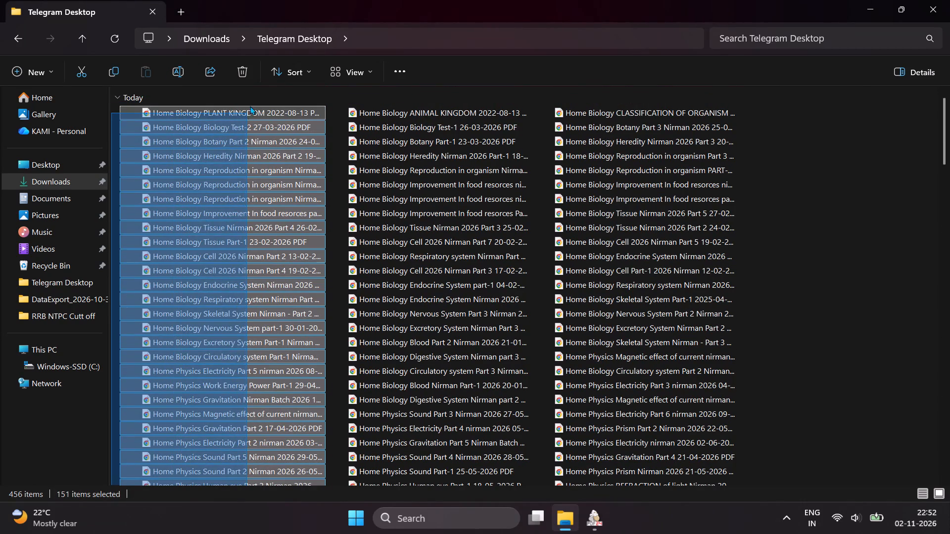
left_click(246, 70)
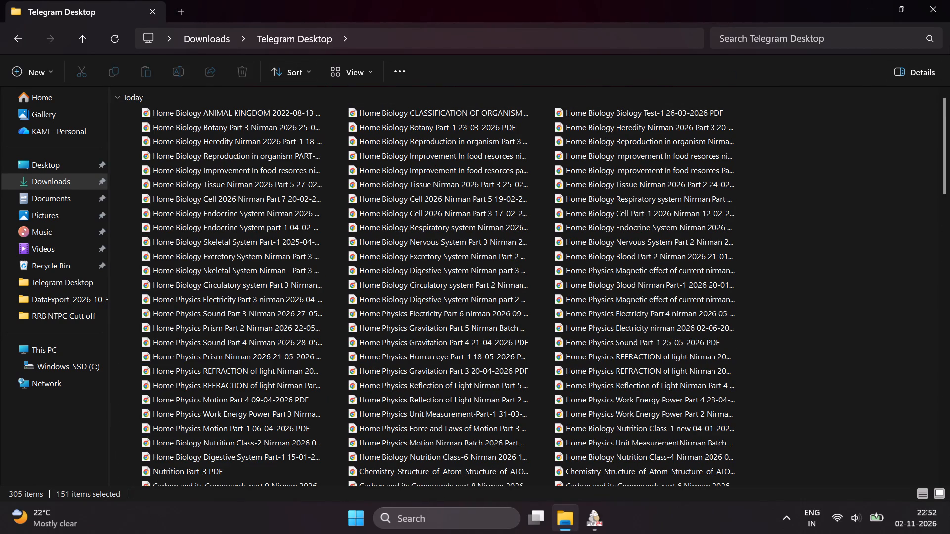
Close the File Explorer window and the PDF24 Creator window to return to the desktop.
left_click(924, 7)
left_click(945, 0)
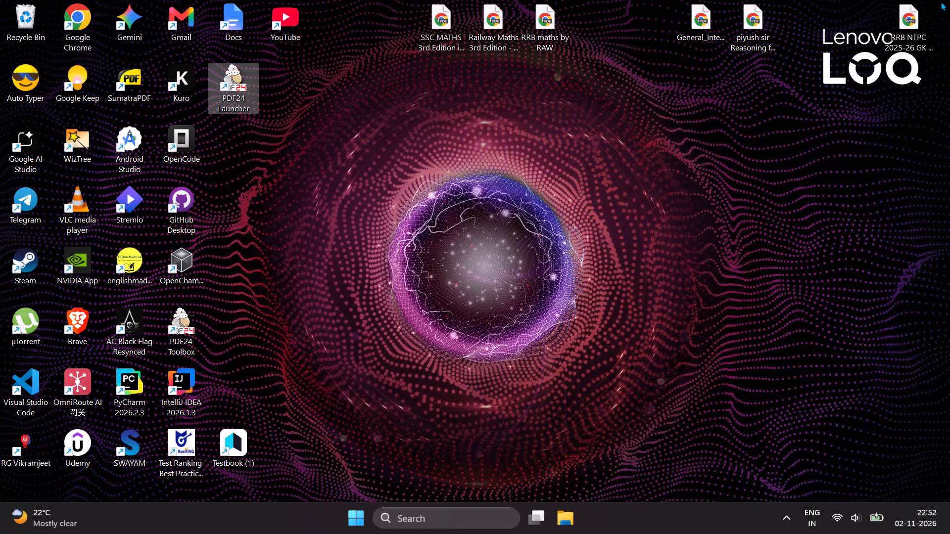
Empty the Recycle Bin, permanently deleting all of its items.
right_click(25, 19)
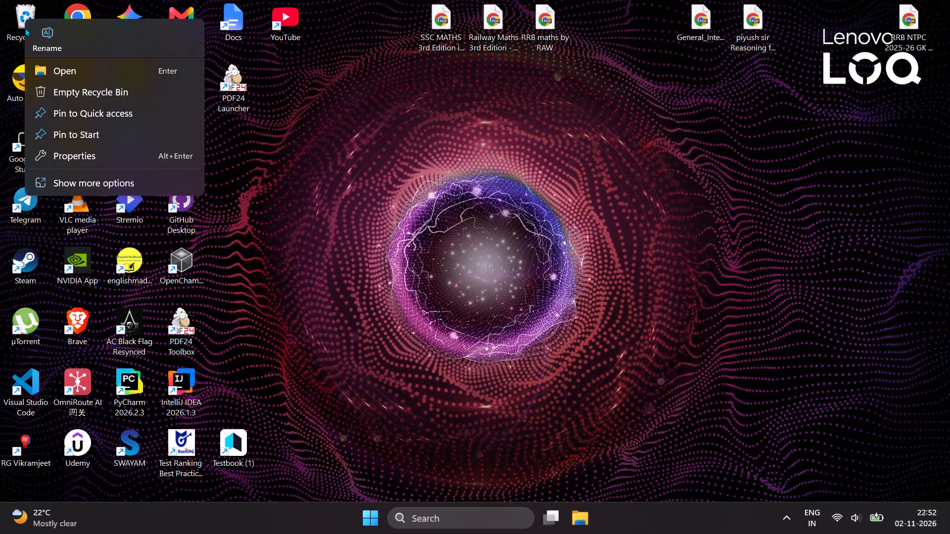
left_click(61, 96)
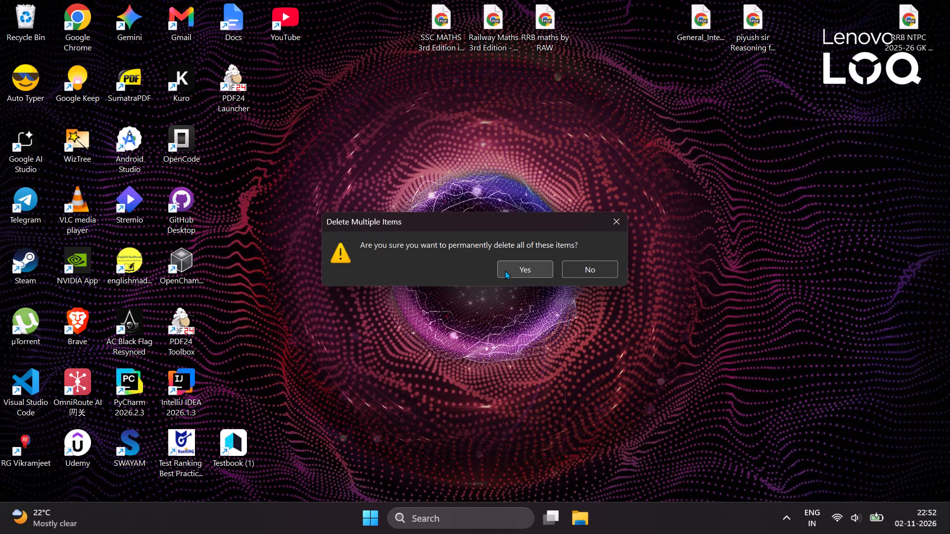
left_click(505, 270)
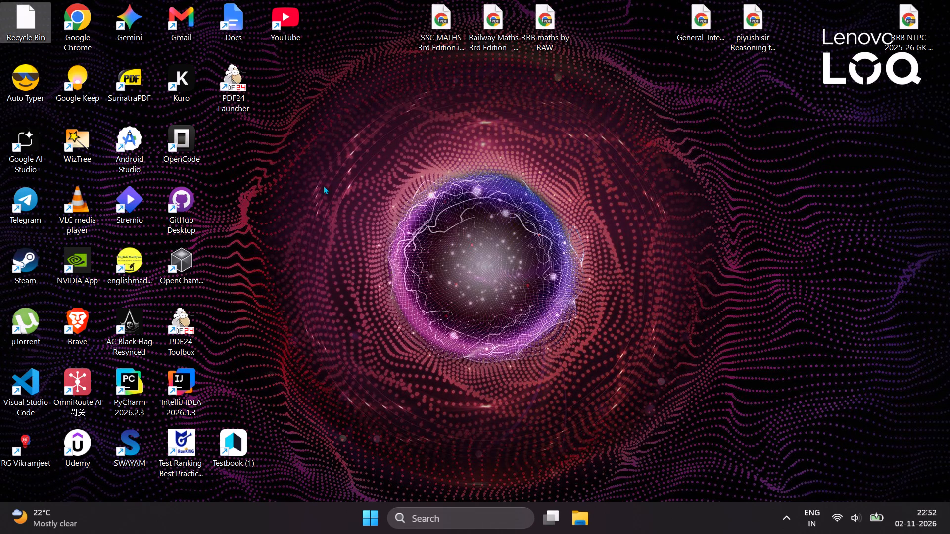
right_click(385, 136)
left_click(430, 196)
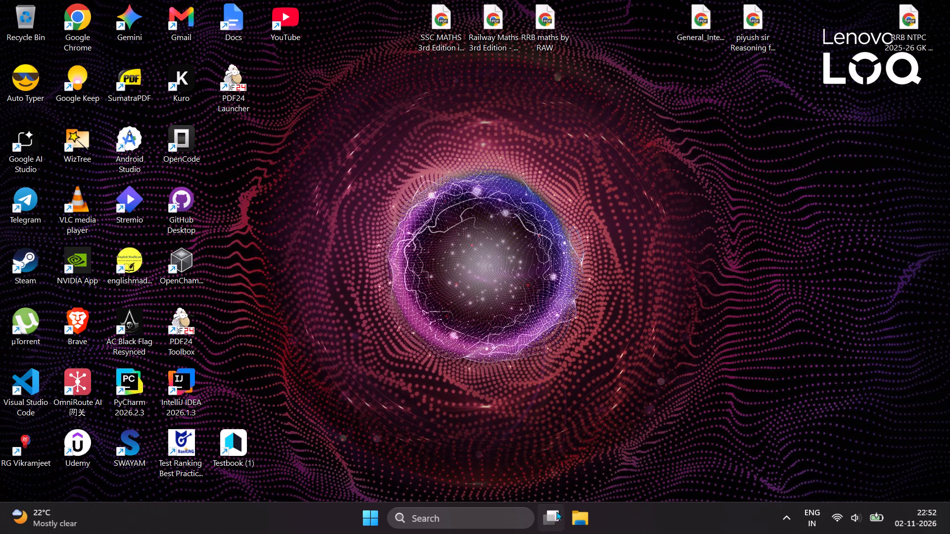
Reopen Physics Railway from File Explorer's recent files, examine its first pages on the magnetic effect of current, and close it.
left_click(581, 523)
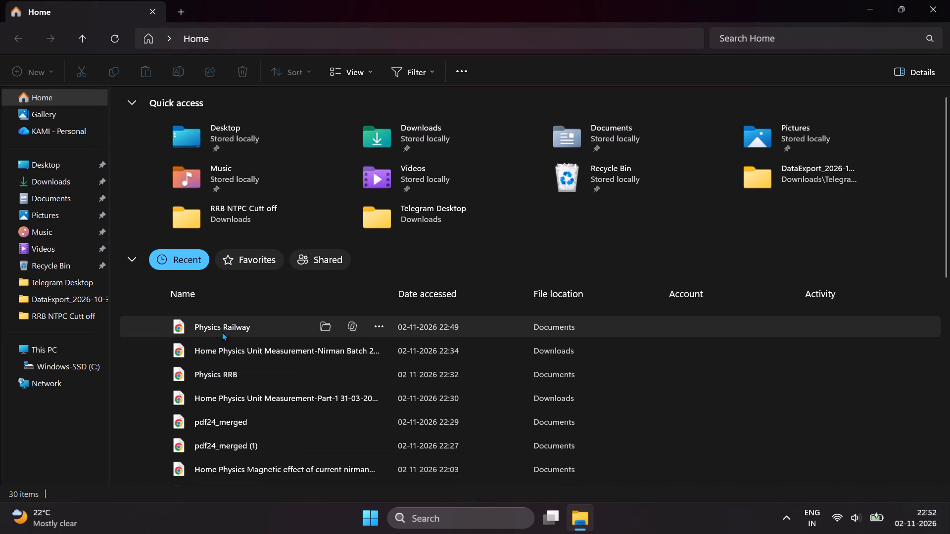
double_click(222, 322)
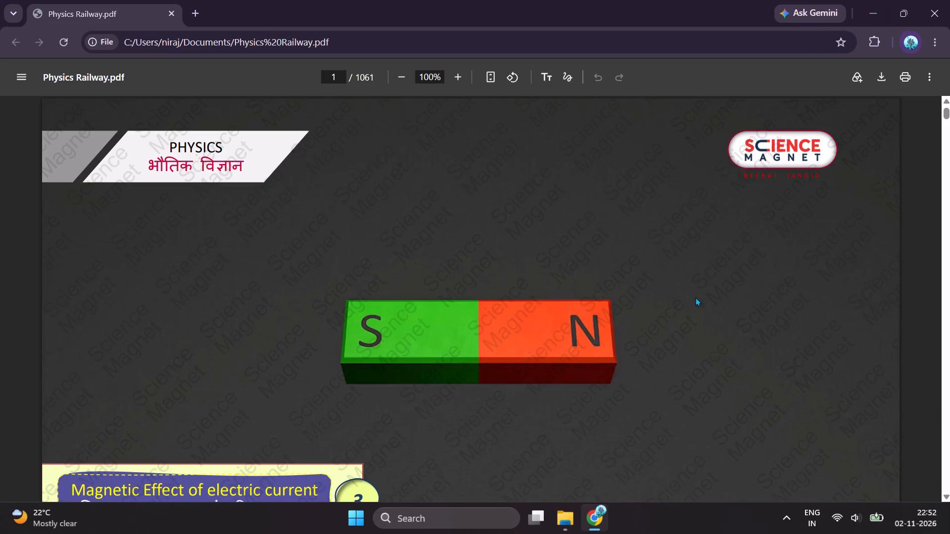
scroll(645, 311, "down", 14)
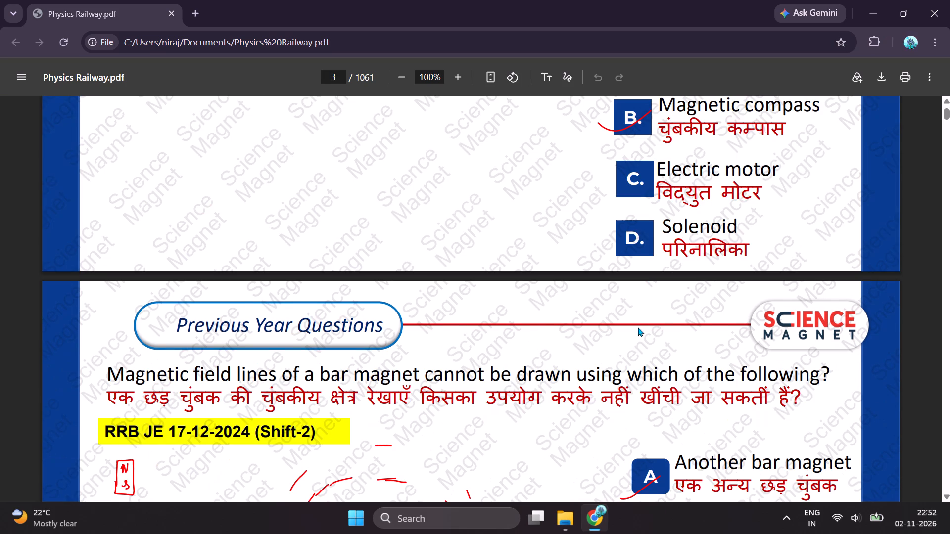
scroll(638, 327, "down", 10)
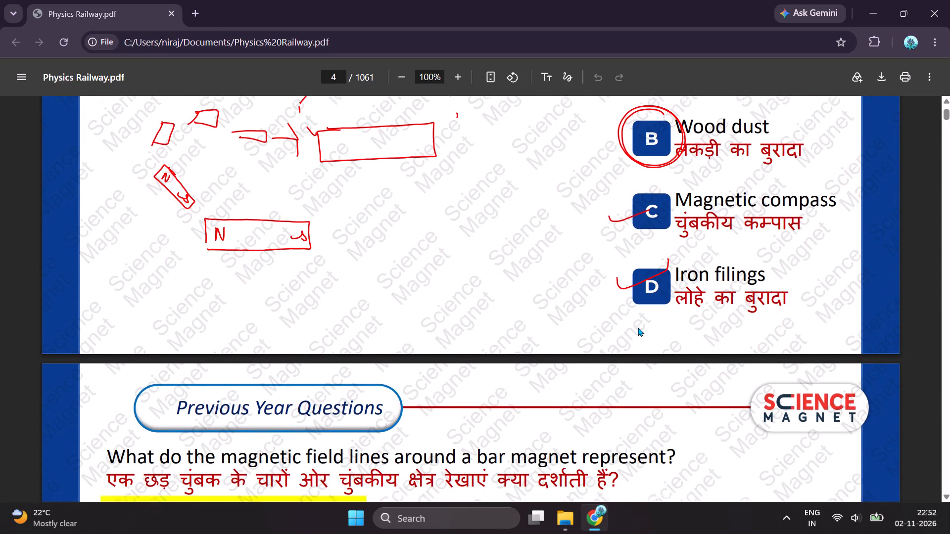
scroll(638, 327, "down", 10)
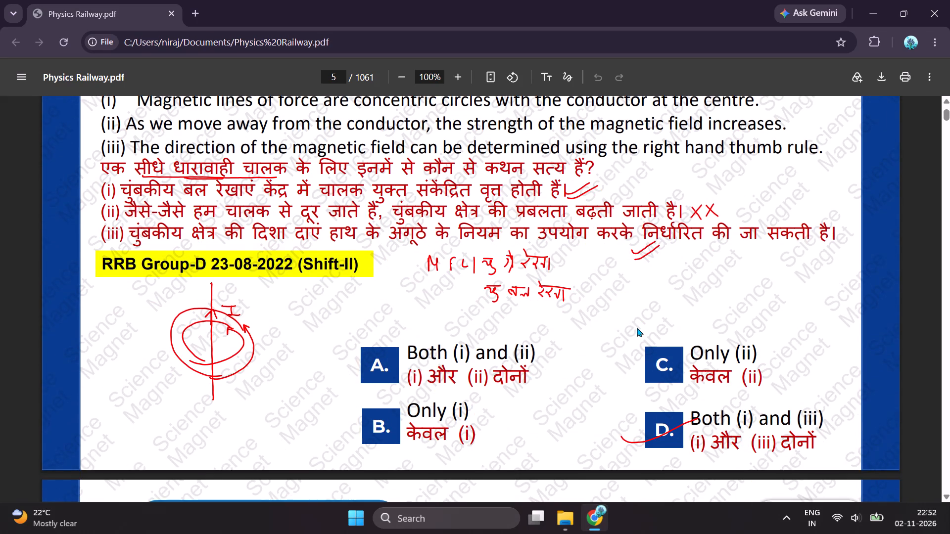
left_click(946, 2)
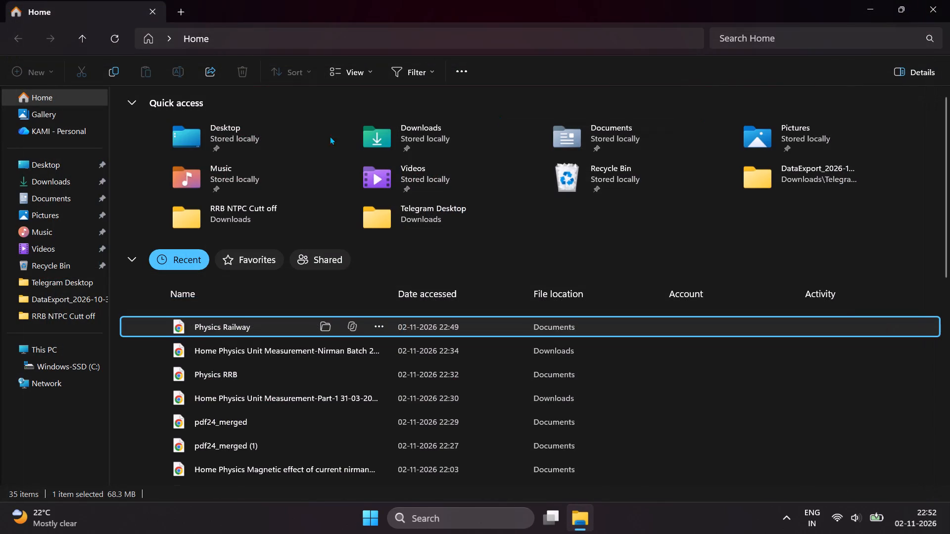
Start the PDF24 Toolbox from the desktop's PDF24 Launcher and open its Edit PDF tool.
left_click(873, 1)
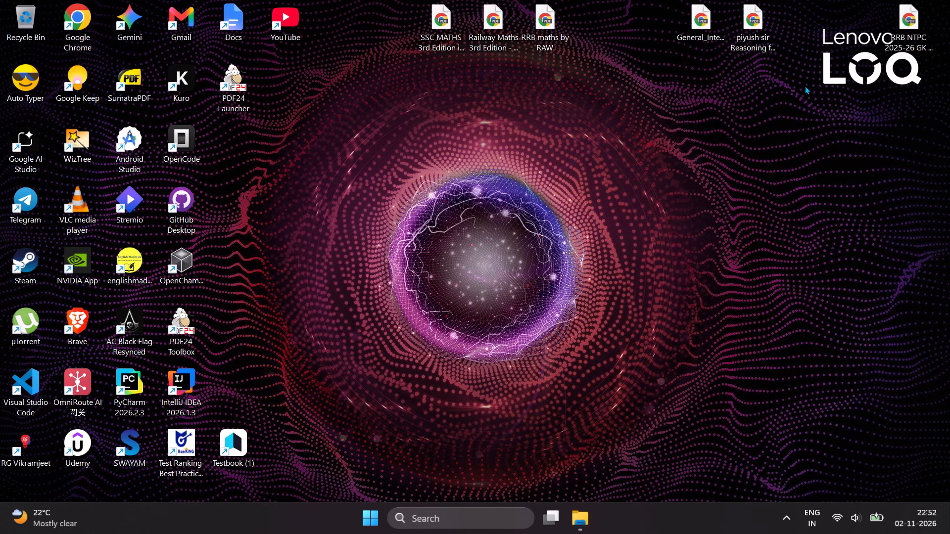
double_click(225, 71)
left_click(241, 175)
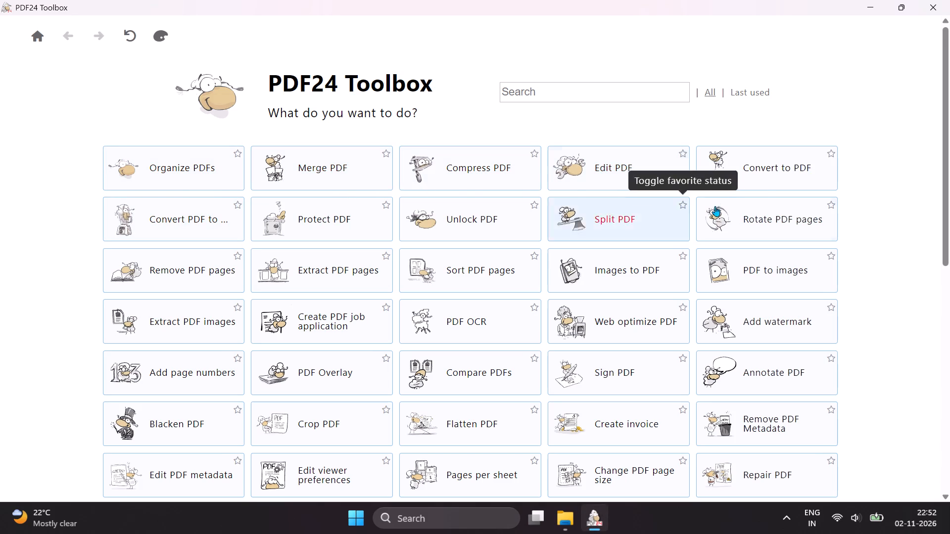
left_click(638, 180)
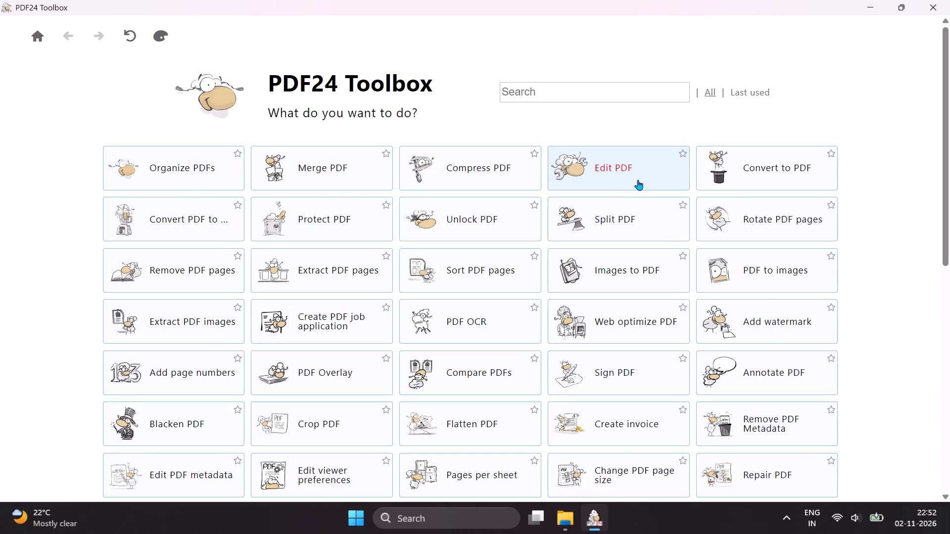
Load Physics Railway from the Documents folder into the PDF24 editor.
left_click(483, 194)
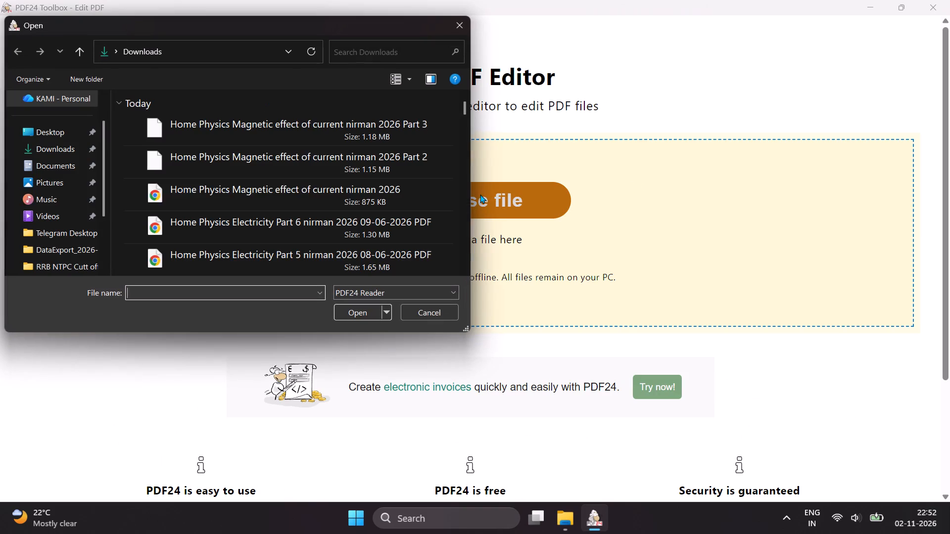
left_click(54, 155)
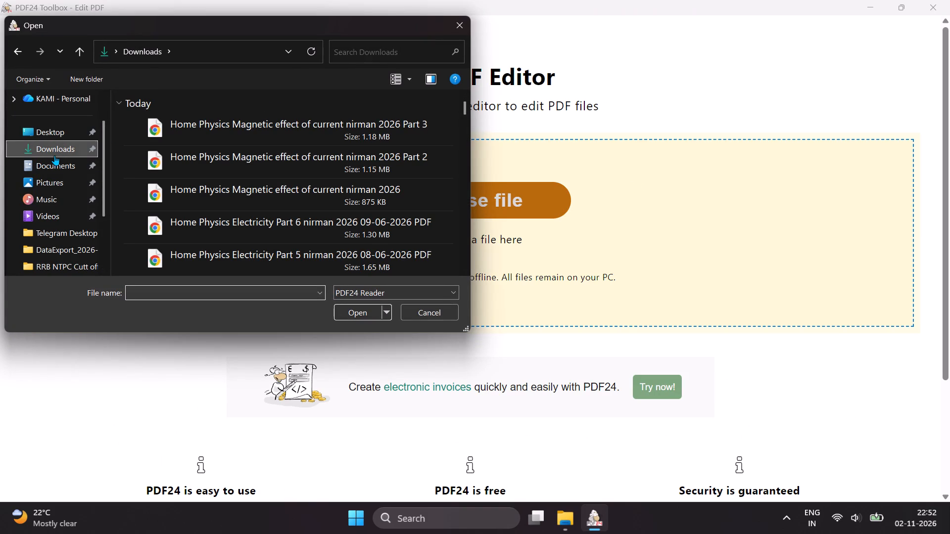
double_click(54, 153)
scroll(260, 205, "down", 5)
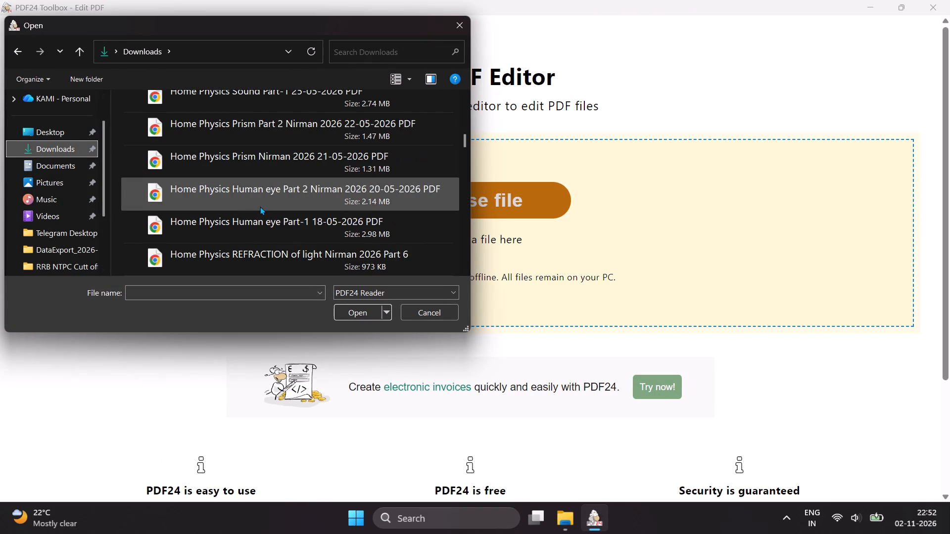
scroll(260, 207, "down", 14)
scroll(250, 208, "up", 2)
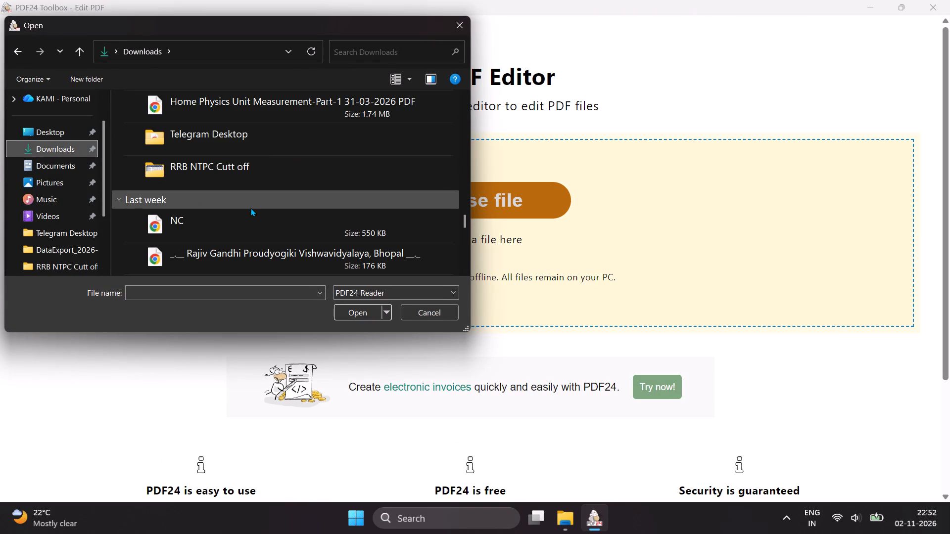
scroll(250, 208, "up", 1)
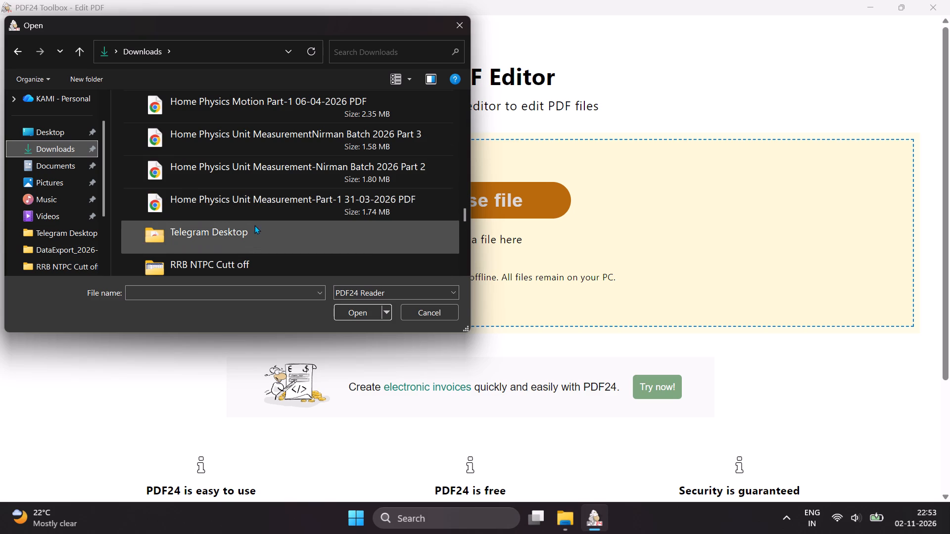
scroll(337, 227, "up", 15)
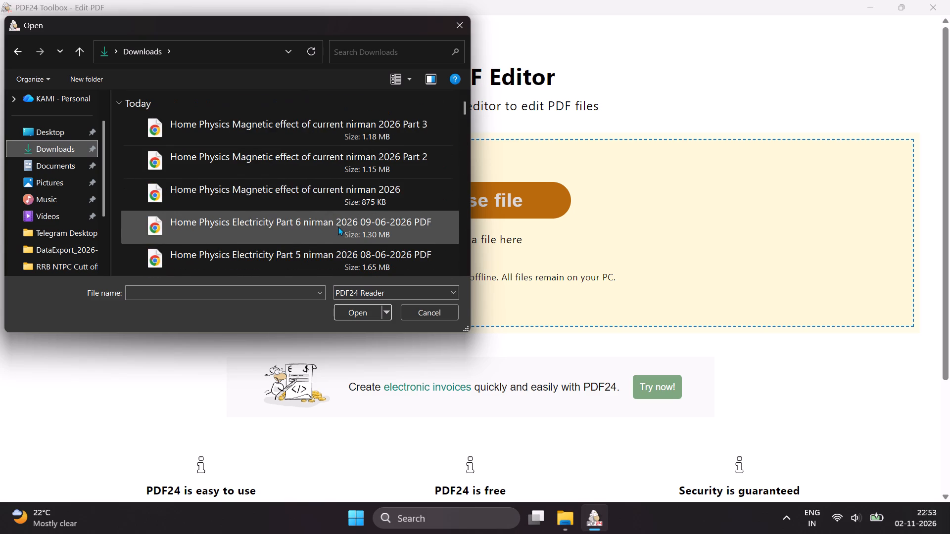
scroll(338, 226, "up", 7)
scroll(338, 226, "down", 11)
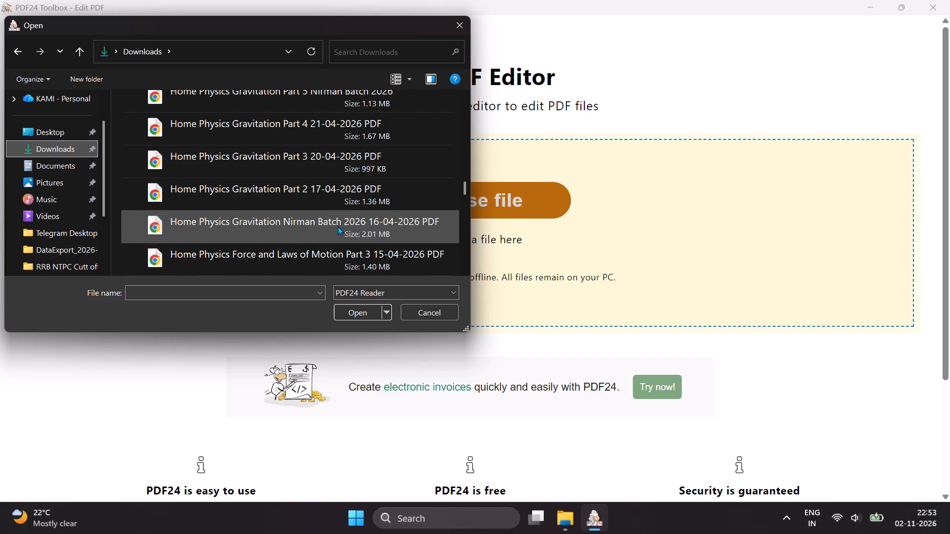
scroll(337, 226, "down", 1)
left_click(34, 167)
scroll(180, 197, "down", 5)
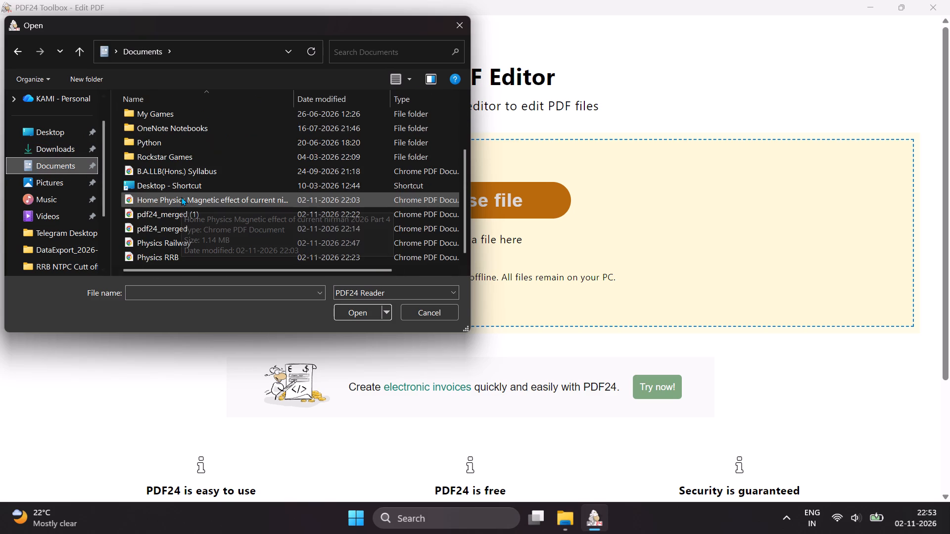
left_click(164, 240)
left_click(361, 308)
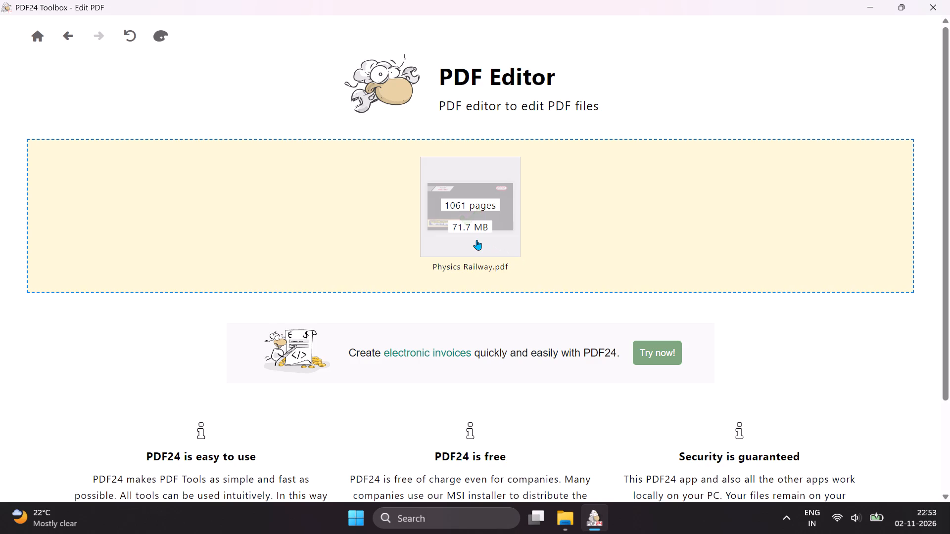
Page through the opening magnetic effect of current section of Physics Railway up to page 40, checking the order.
scroll(372, 250, "down", 4)
scroll(293, 265, "down", 5)
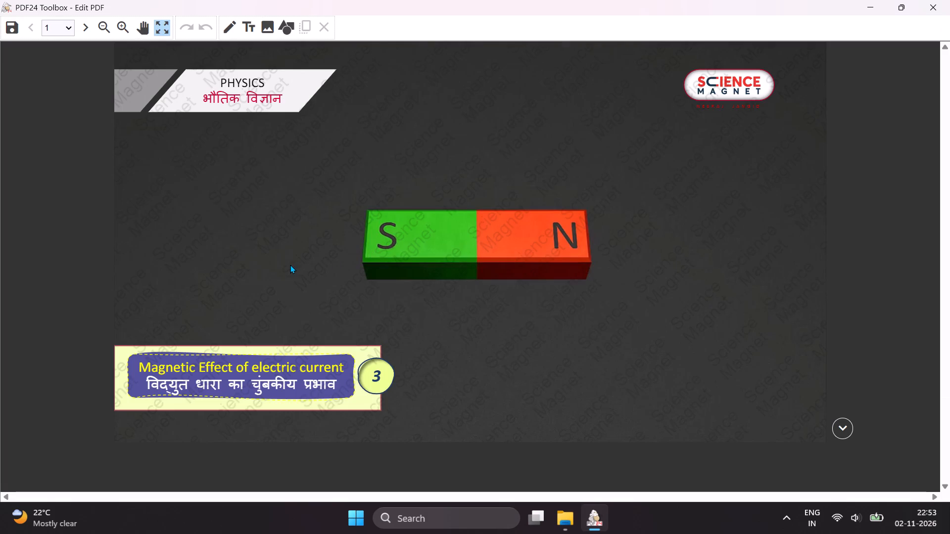
scroll(268, 260, "down", 5)
scroll(597, 254, "down", 11)
scroll(599, 256, "up", 5)
left_click(836, 426)
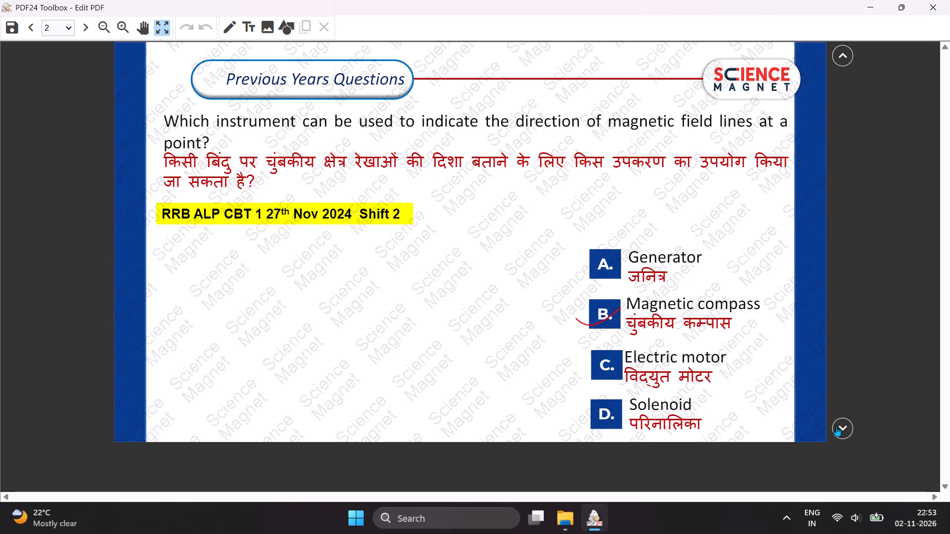
triple_click(836, 426)
triple_click(836, 426)
triple_click(836, 426)
triple_click(836, 426)
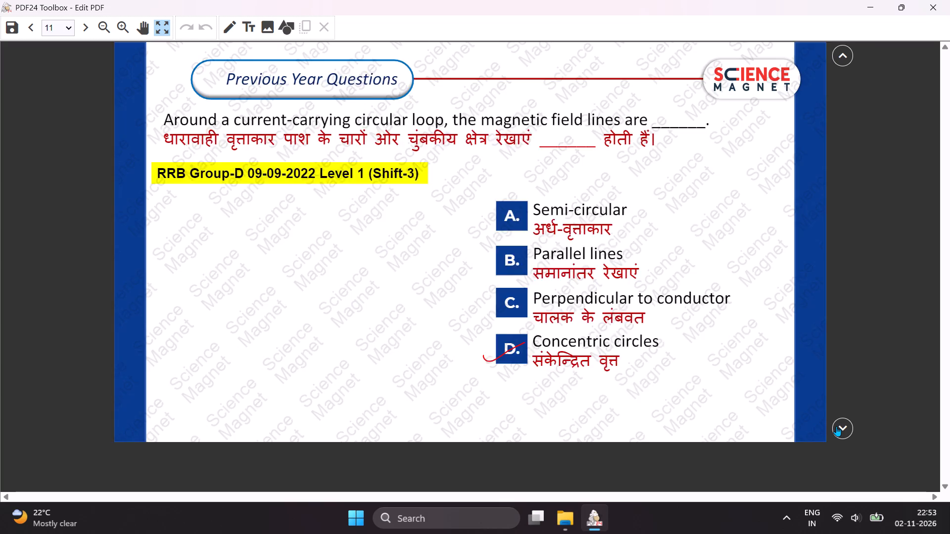
triple_click(836, 426)
triple_click(836, 426)
triple_click(836, 426)
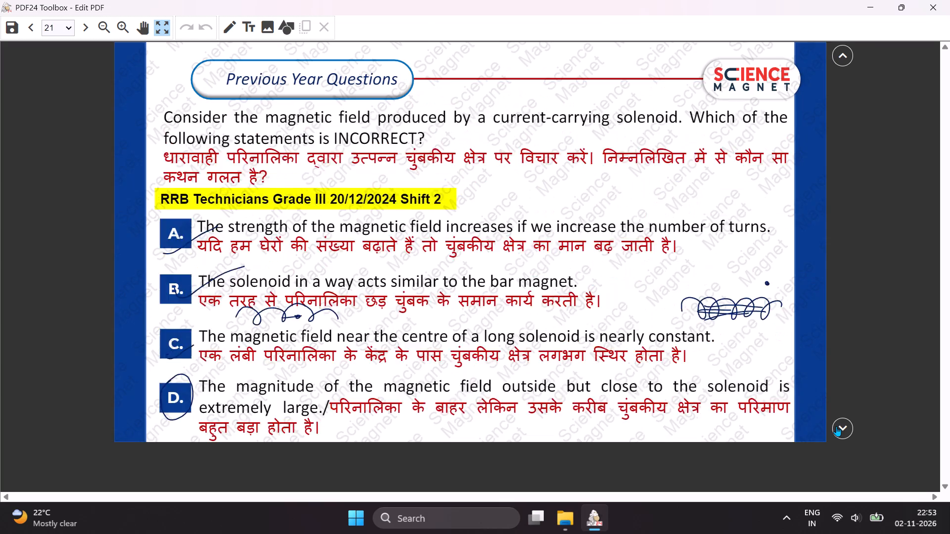
triple_click(836, 426)
triple_click(836, 426)
triple_click(835, 426)
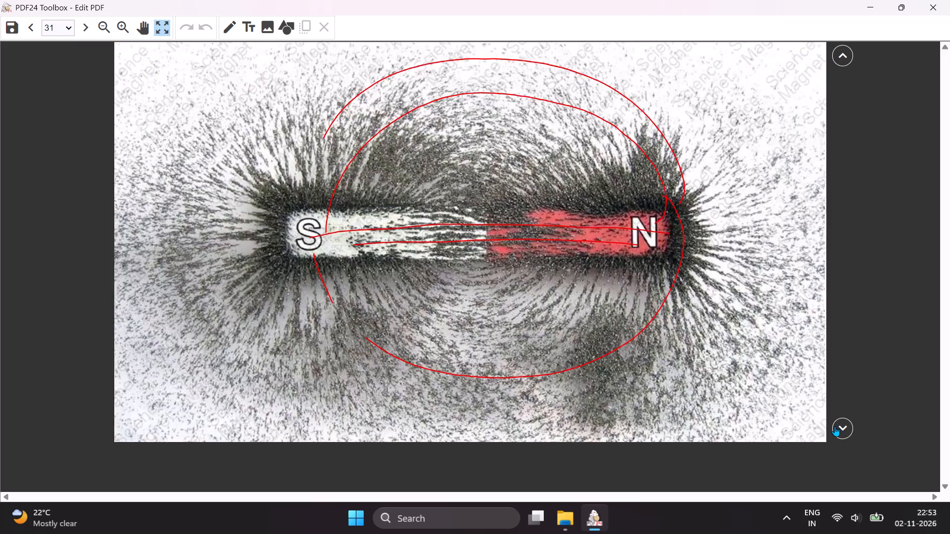
triple_click(834, 426)
triple_click(834, 426)
triple_click(834, 426)
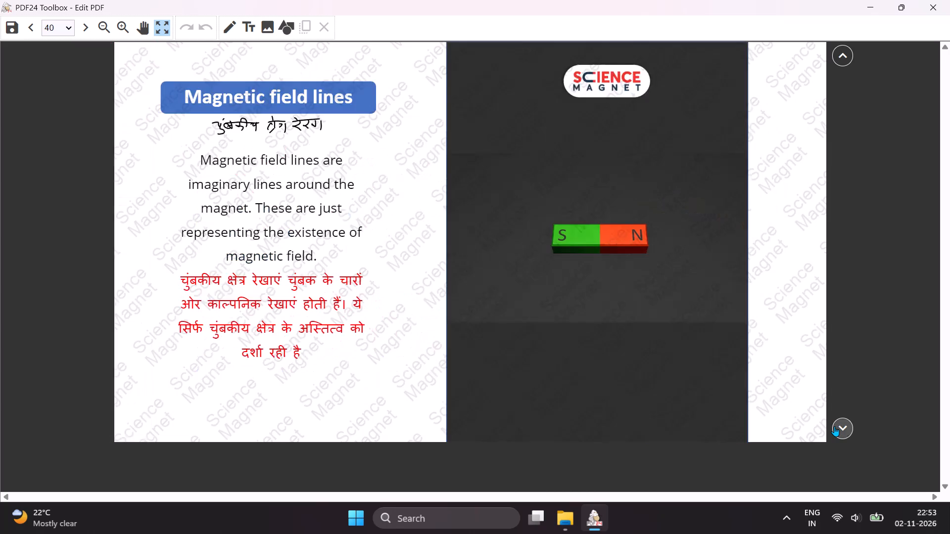
Continue through the following pages of Physics Railway up to page 82 on resistors in parallel.
triple_click(834, 426)
triple_click(834, 426)
triple_click(833, 426)
triple_click(833, 426)
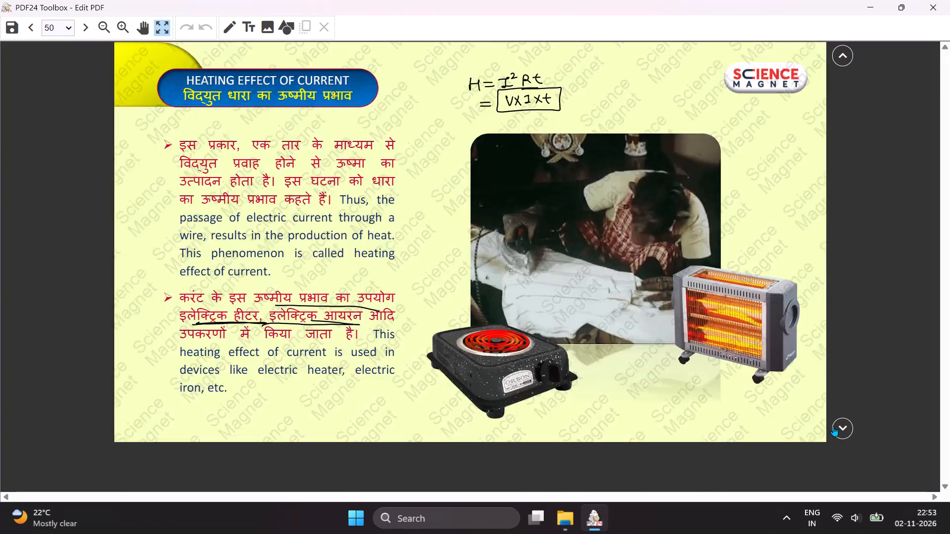
triple_click(833, 426)
triple_click(833, 426)
triple_click(833, 426)
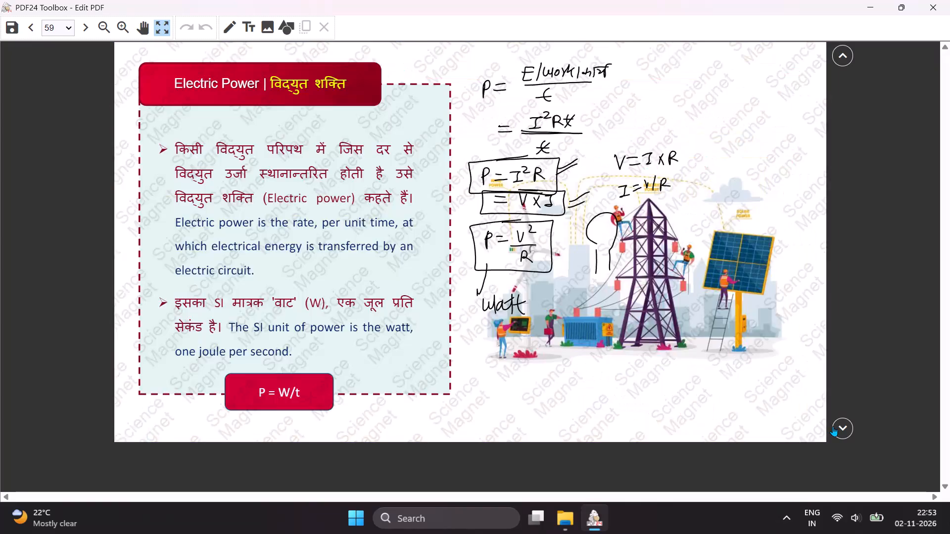
triple_click(833, 426)
triple_click(833, 426)
triple_click(833, 426)
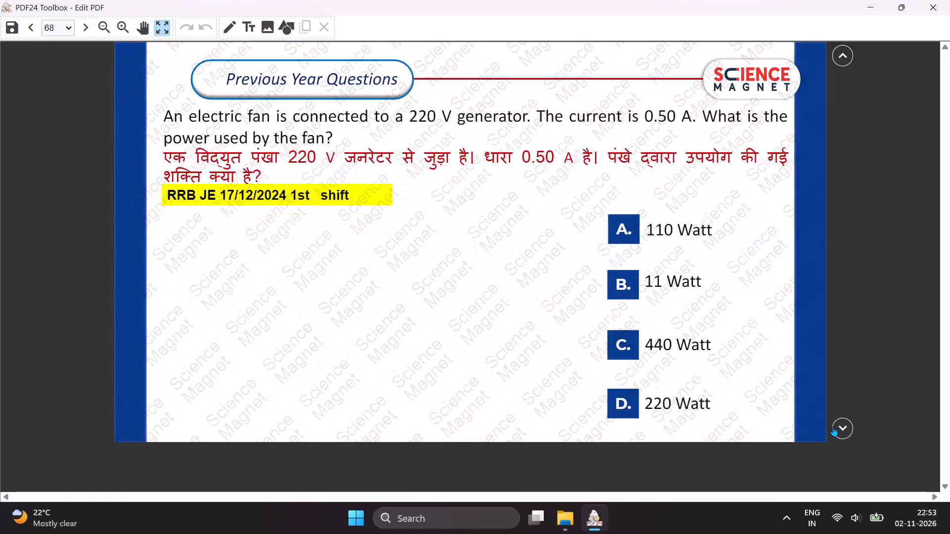
triple_click(832, 426)
triple_click(832, 426)
triple_click(832, 426)
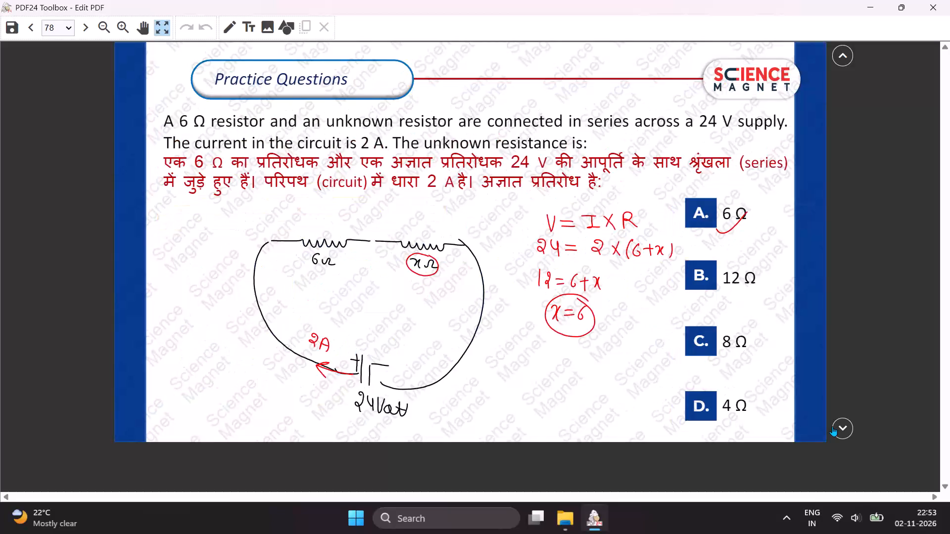
double_click(832, 426)
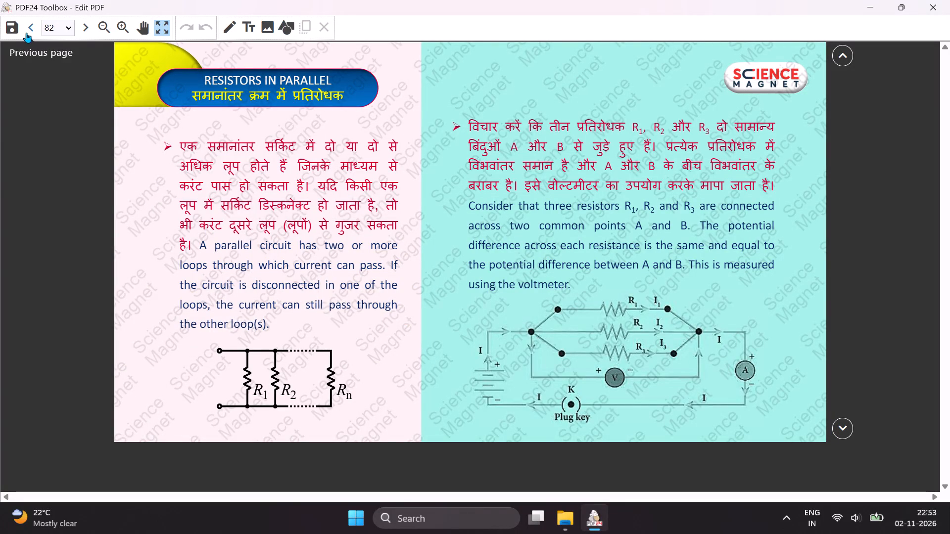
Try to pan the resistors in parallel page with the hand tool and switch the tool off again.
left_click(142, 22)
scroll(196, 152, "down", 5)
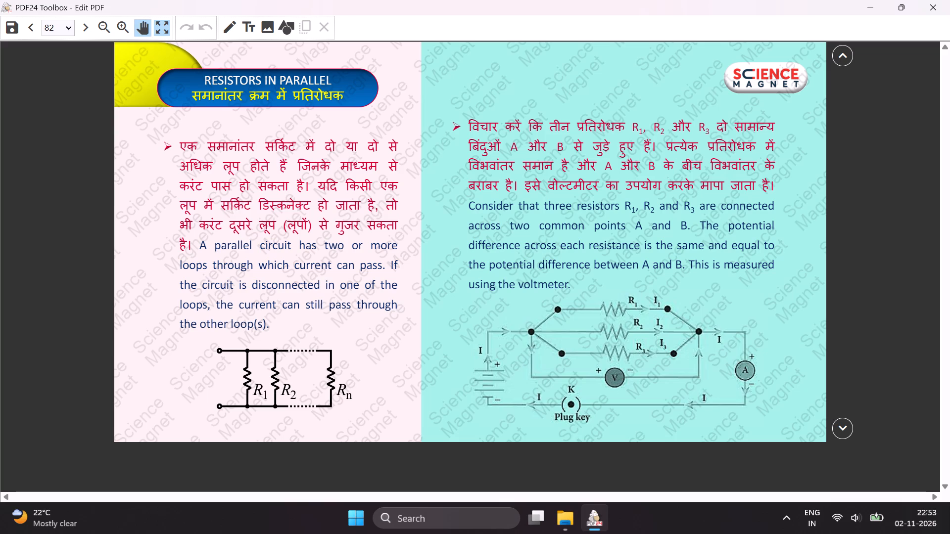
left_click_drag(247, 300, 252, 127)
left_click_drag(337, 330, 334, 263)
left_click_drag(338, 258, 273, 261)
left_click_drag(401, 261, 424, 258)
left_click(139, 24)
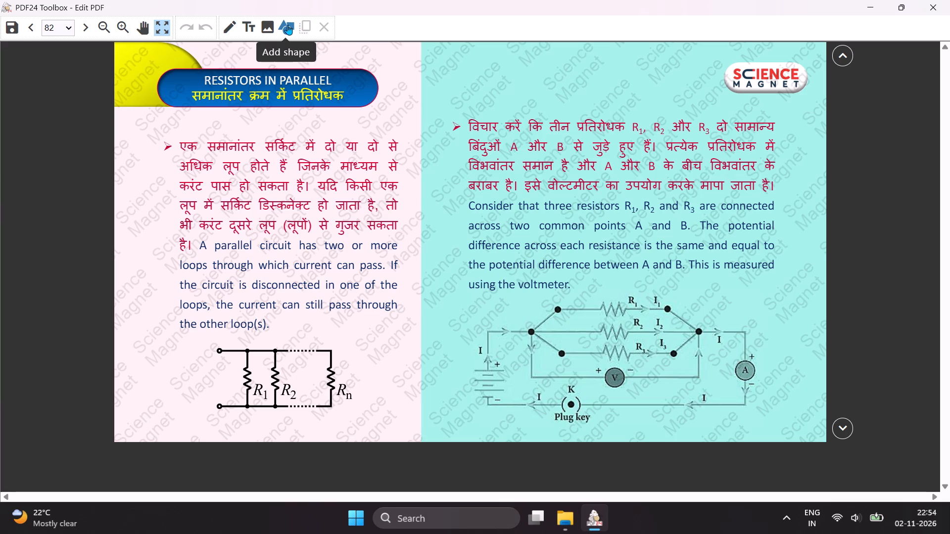
Examine the document's pages on to page 91 and close the PDF24 Toolbox.
triple_click(840, 423)
triple_click(842, 423)
triple_click(842, 423)
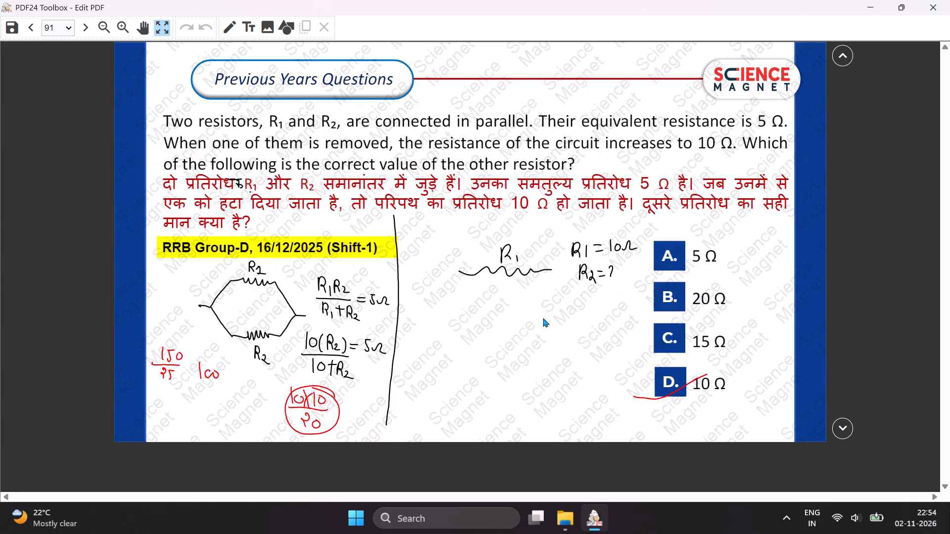
right_click(513, 282)
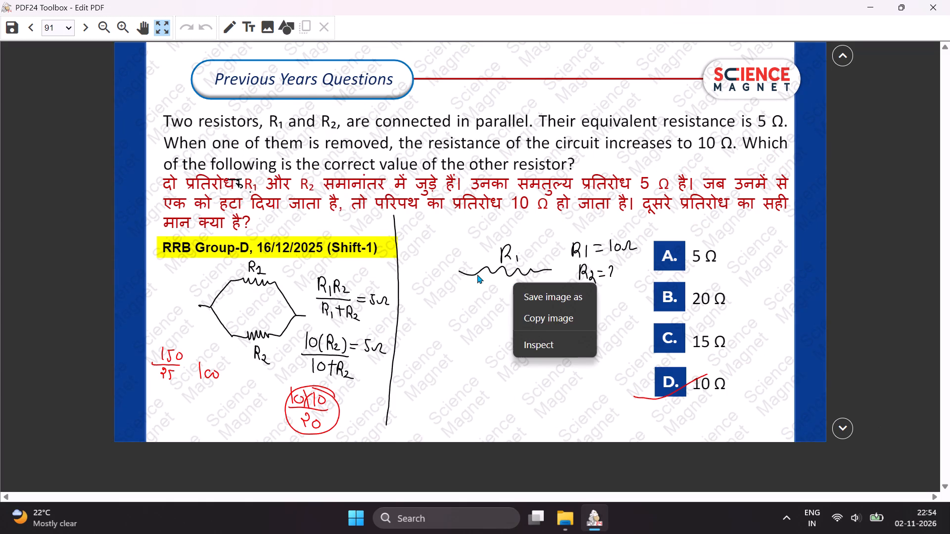
triple_click(477, 274)
double_click(477, 274)
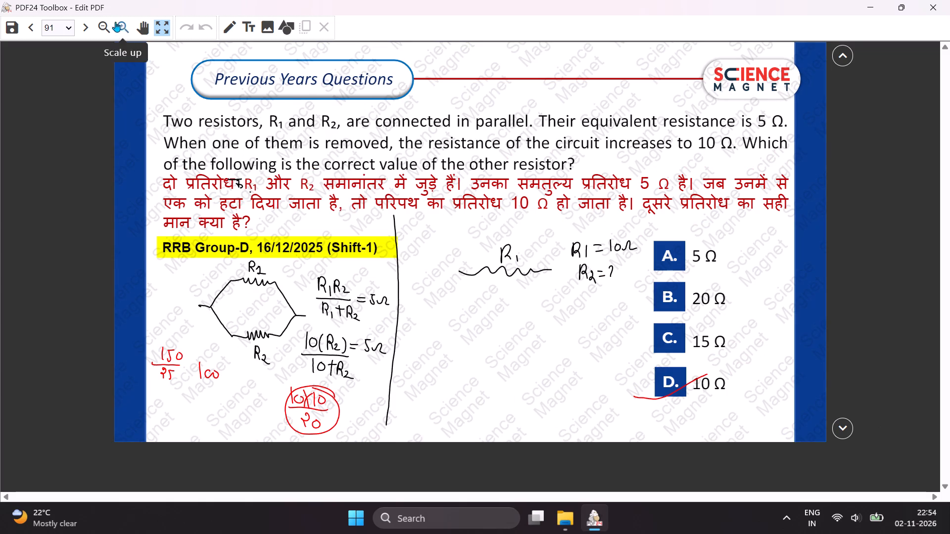
left_click(939, 0)
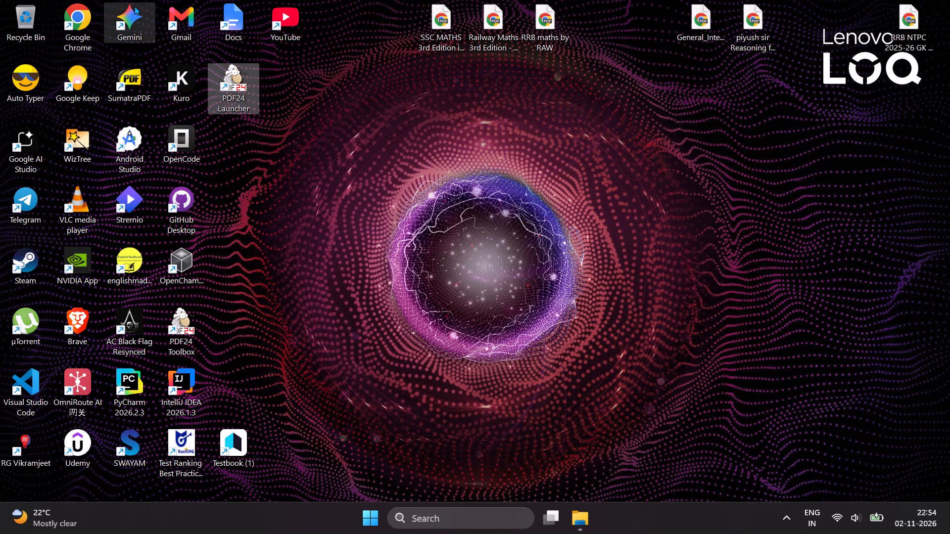
Open Chrome, search for "i love pdf" and go to the iLovePDF website.
double_click(74, 19)
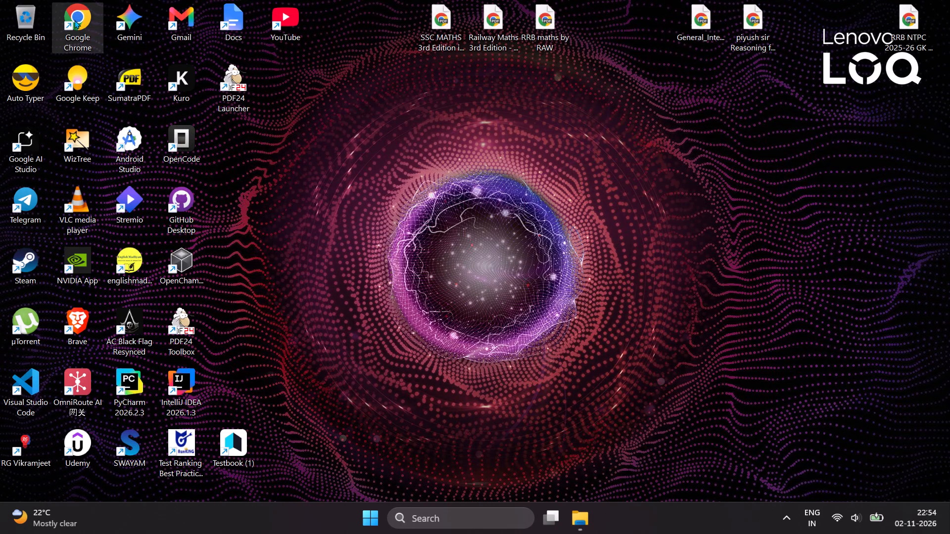
left_click(122, 48)
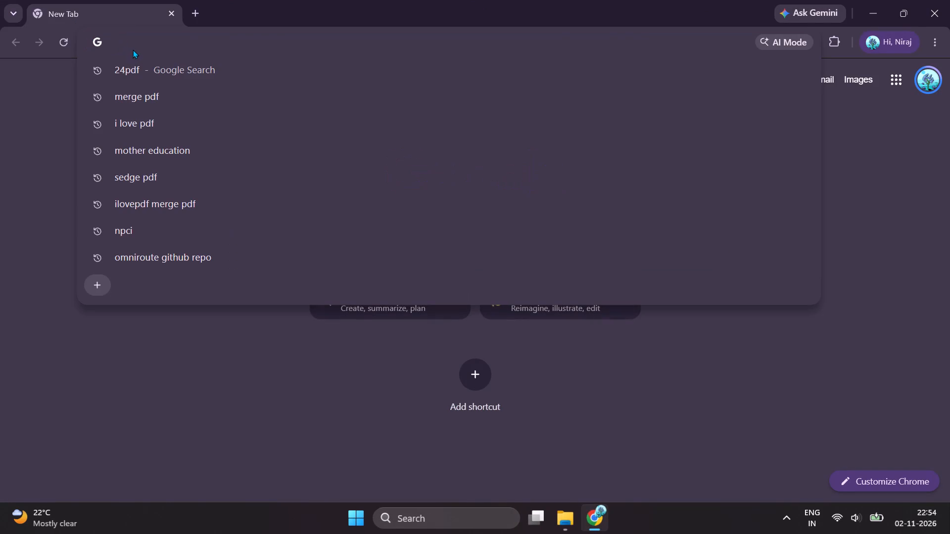
left_click(146, 121)
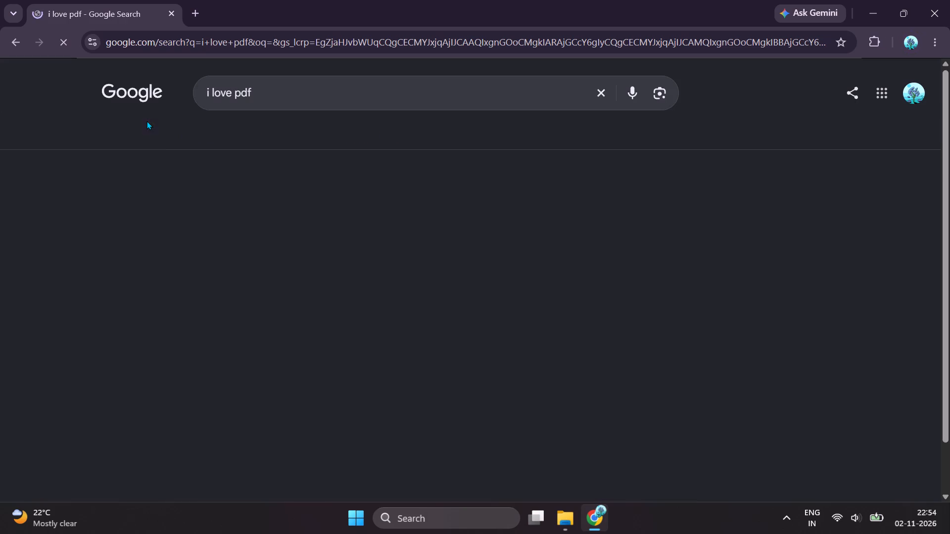
left_click(205, 199)
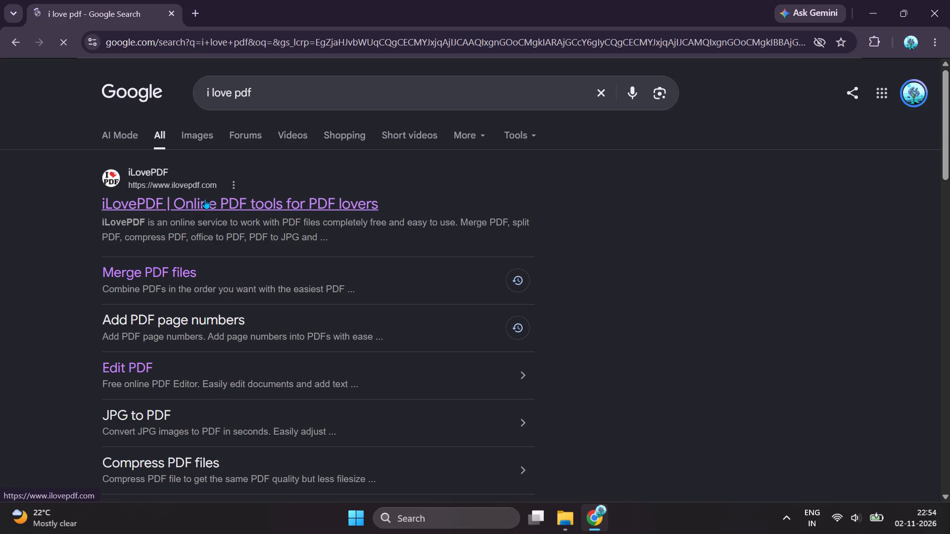
Look over iLovePDF's range of tools and open its Edit PDF tool.
scroll(485, 332, "down", 3)
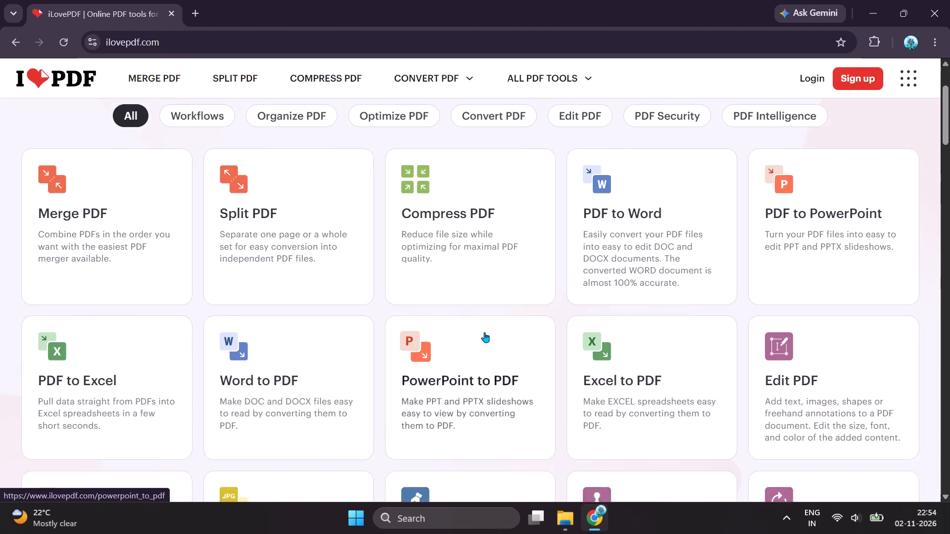
scroll(482, 334, "down", 6)
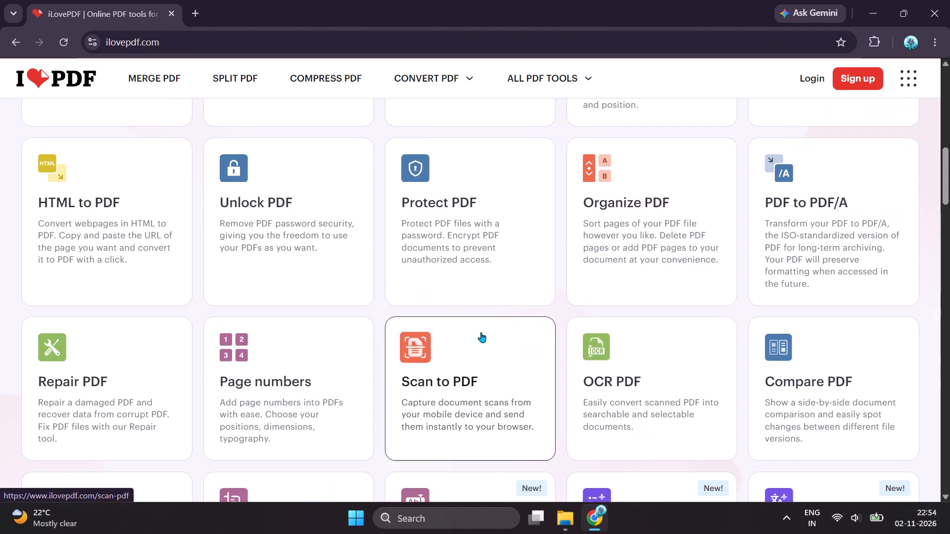
scroll(481, 332, "down", 5)
scroll(481, 330, "up", 10)
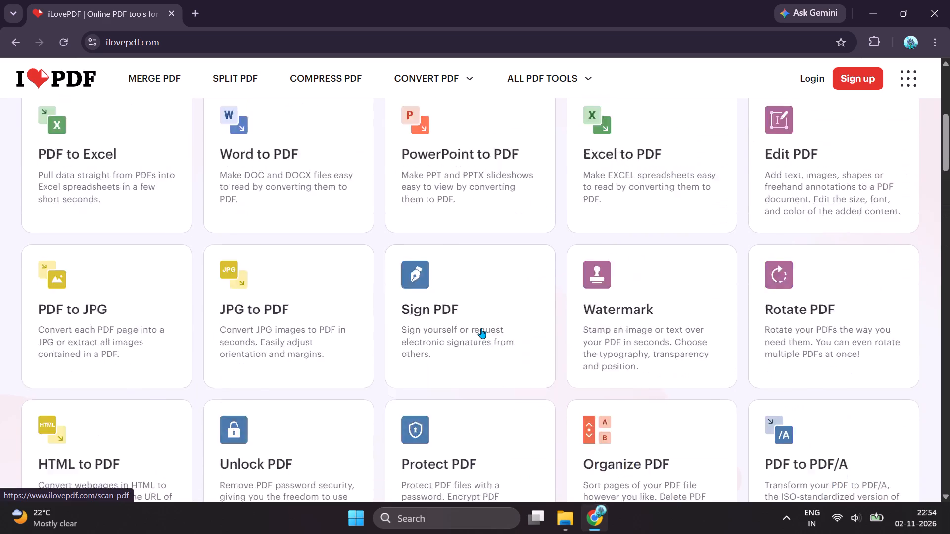
scroll(481, 328, "up", 6)
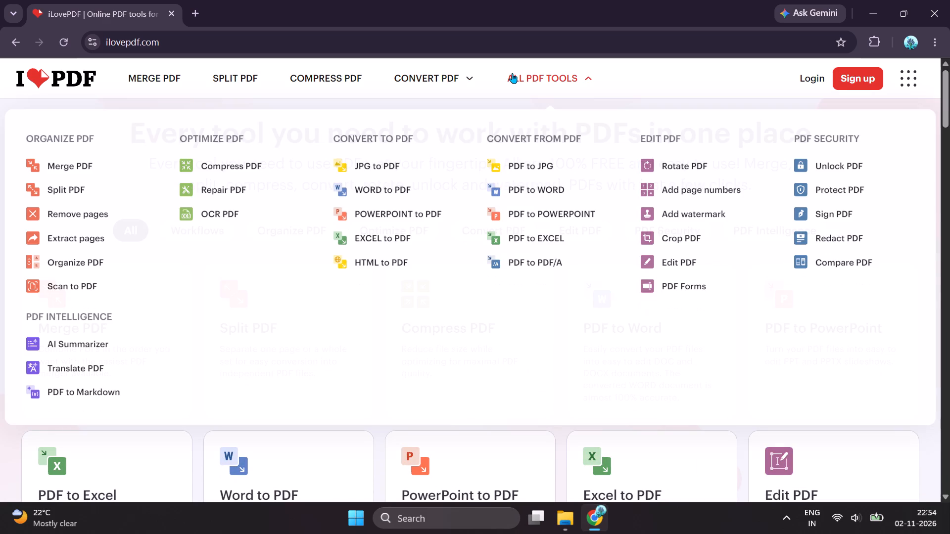
left_click(512, 73)
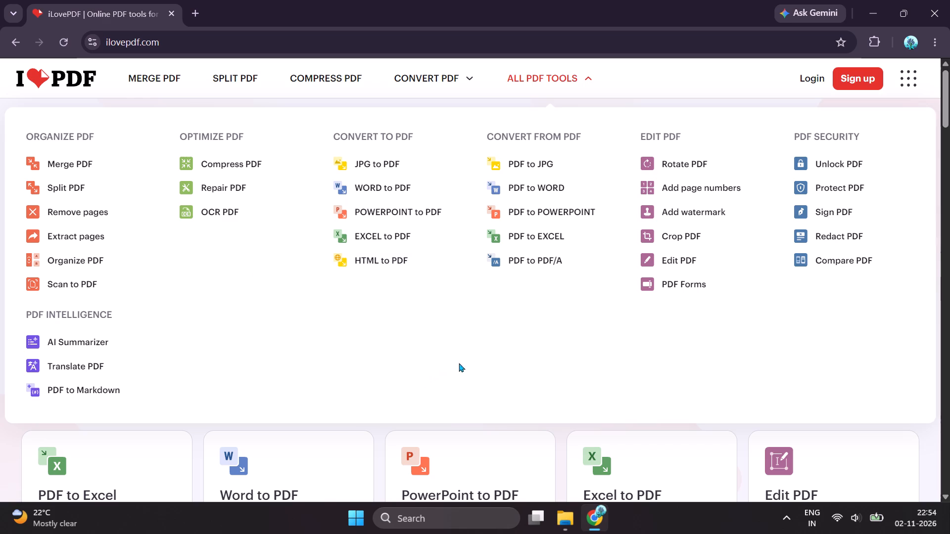
left_click(689, 263)
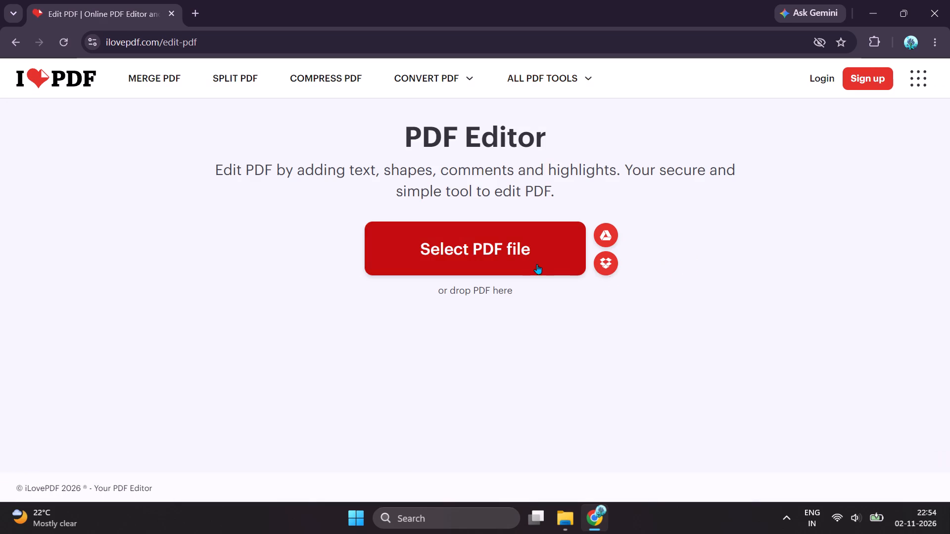
Load Physics Railway from the Documents folder into iLovePDF's PDF editor.
left_click(528, 263)
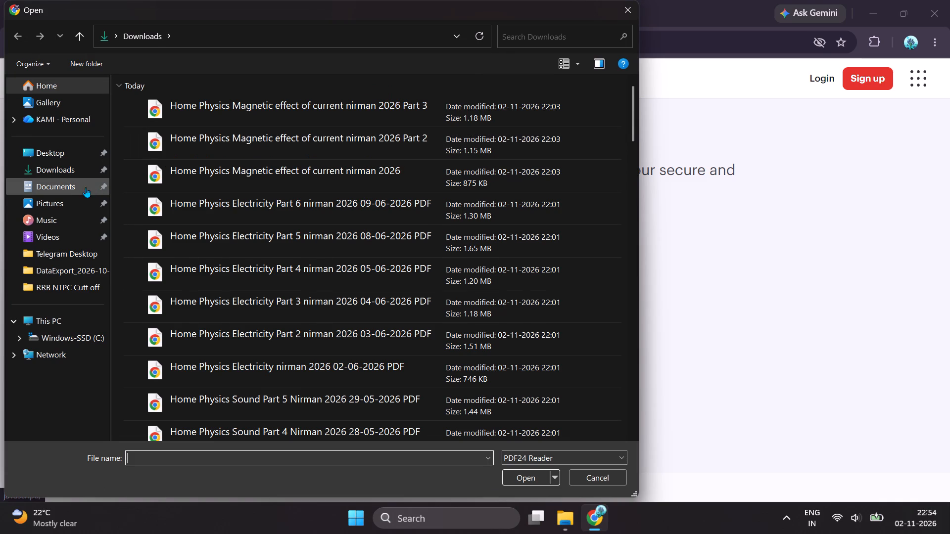
left_click(72, 182)
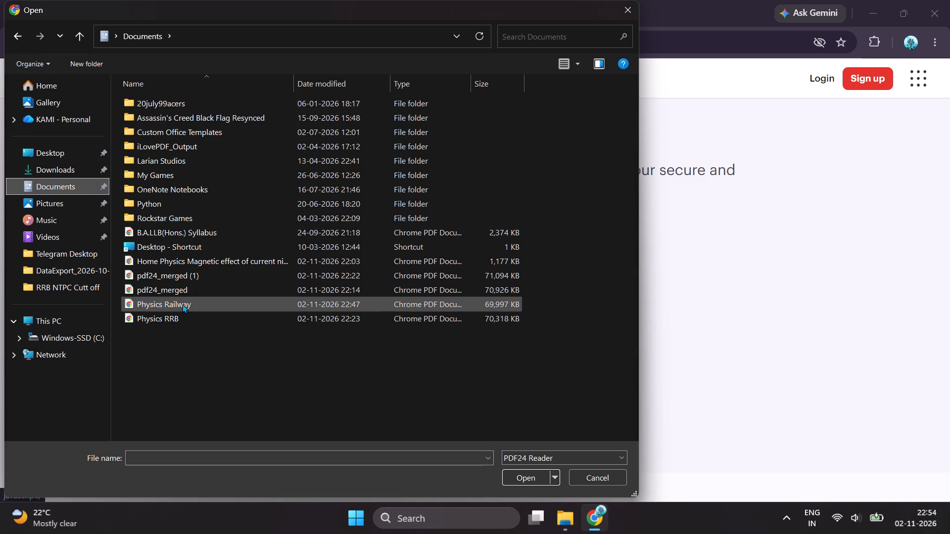
left_click(182, 304)
left_click(518, 478)
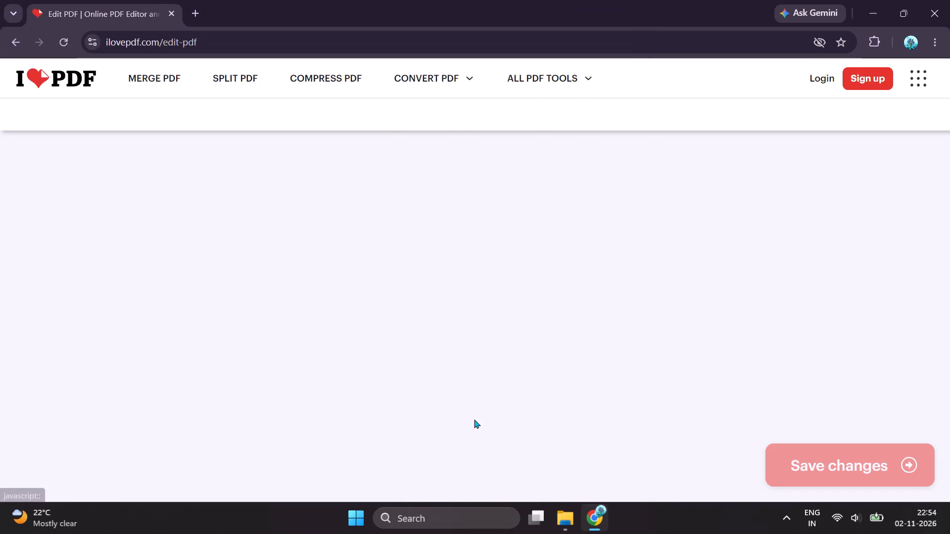
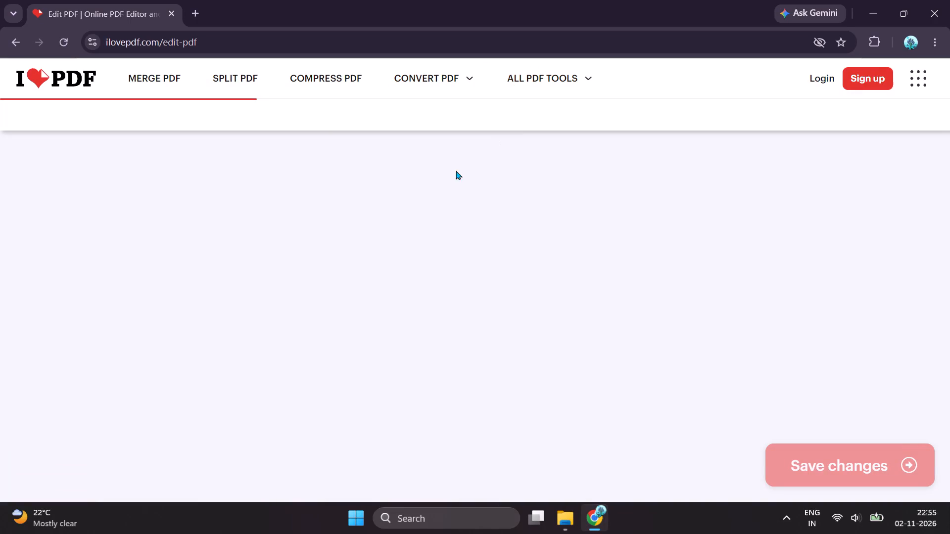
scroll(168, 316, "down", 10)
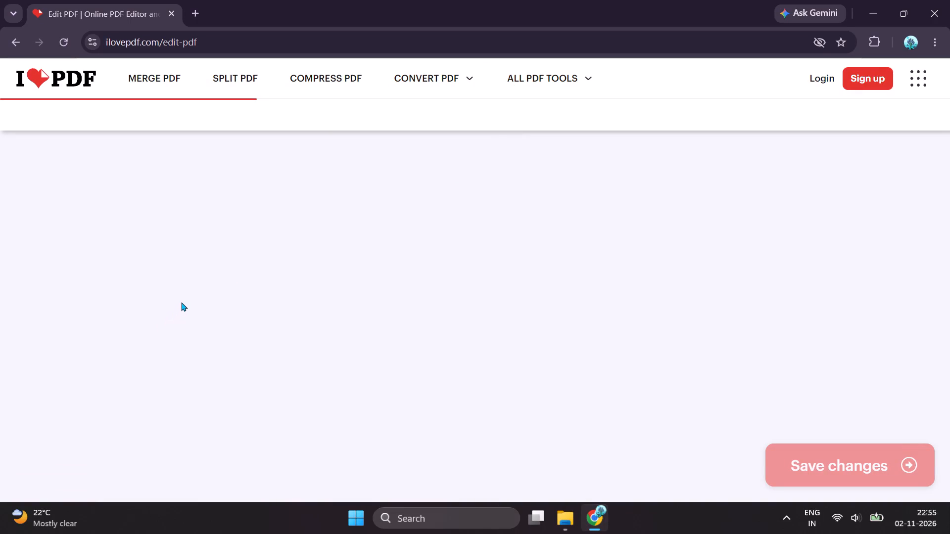
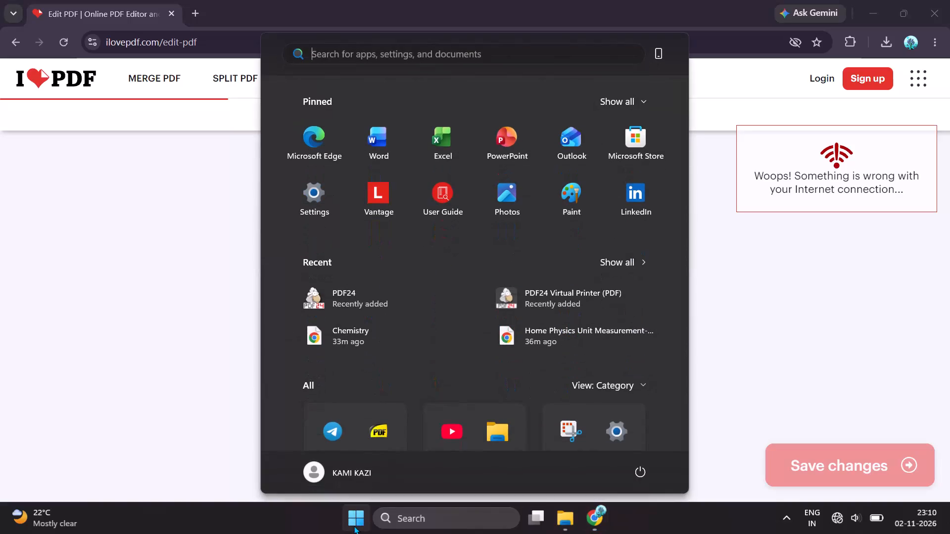
Open the computer's power options.
left_click(634, 463)
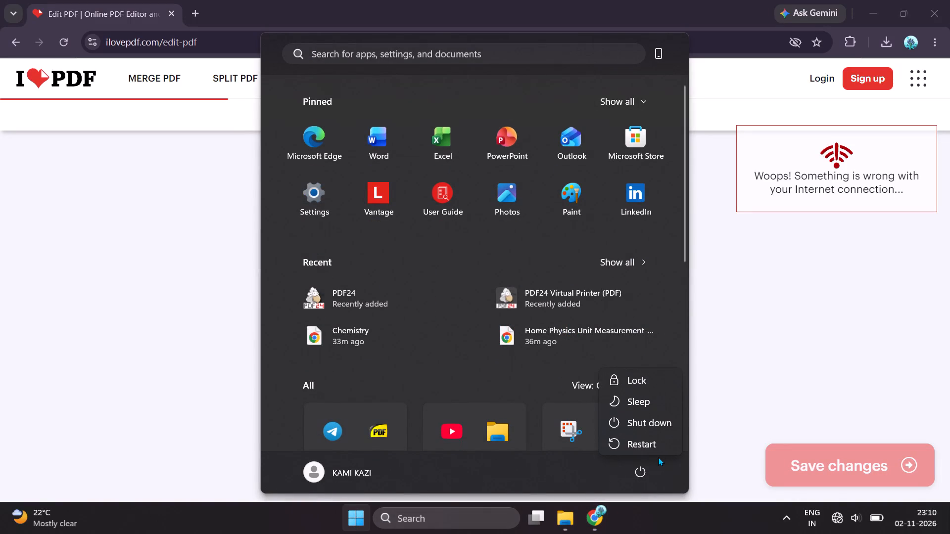